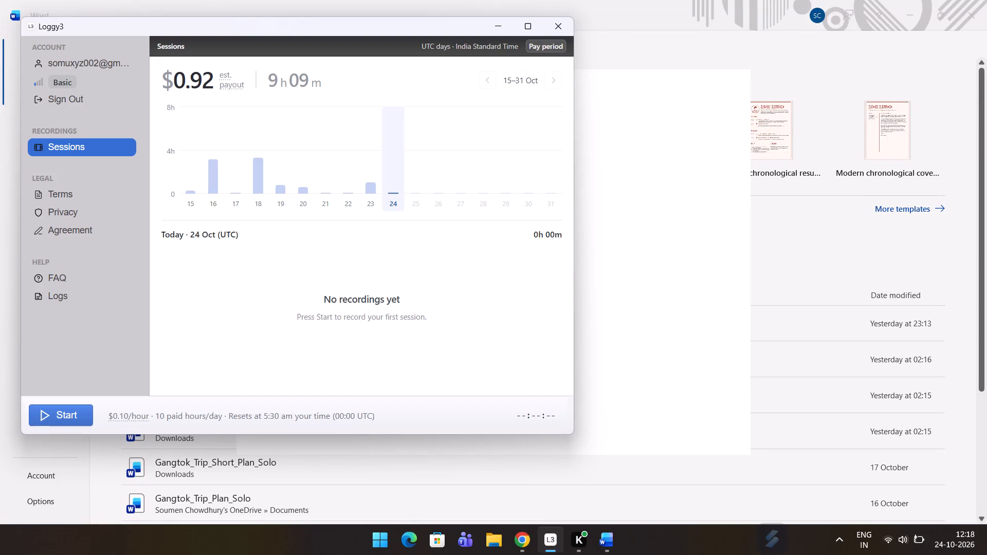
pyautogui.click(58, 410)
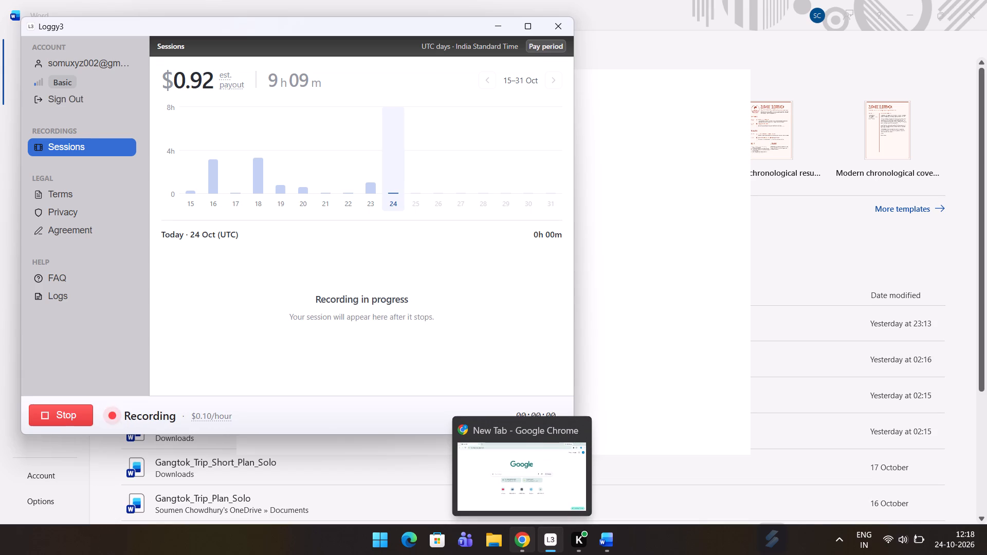
# Switch to Word and open the recent document LEARN TRADING WORKSHOP.
pyautogui.click(609, 548)
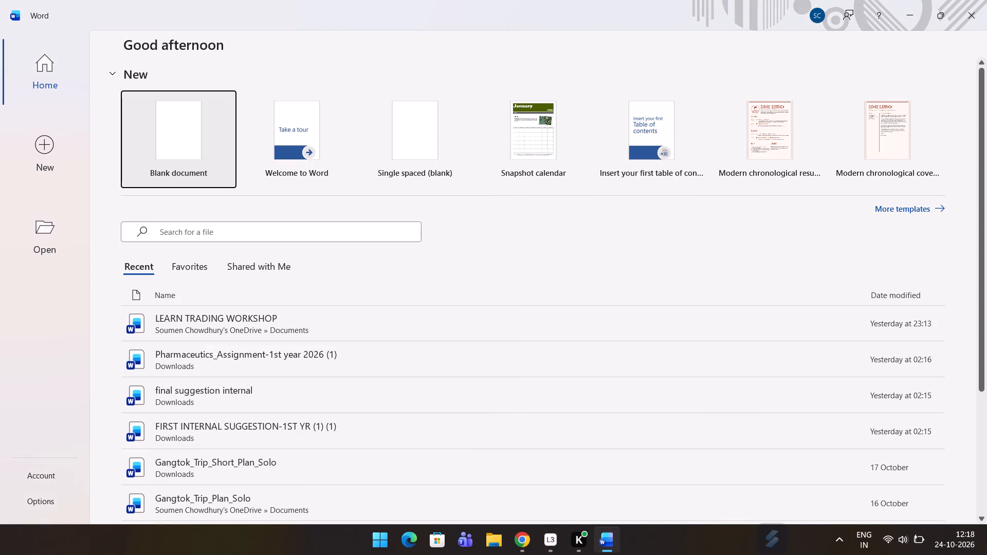
pyautogui.click(371, 318)
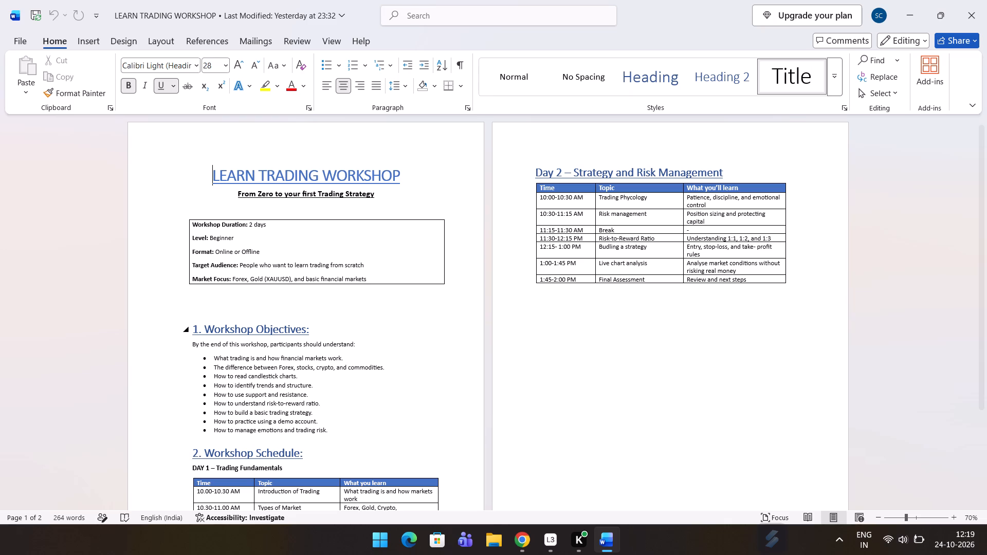
# Look through the workshop document from the title to the empty line after the Day 2 schedule table.
pyautogui.scroll(-1, 539, 344)
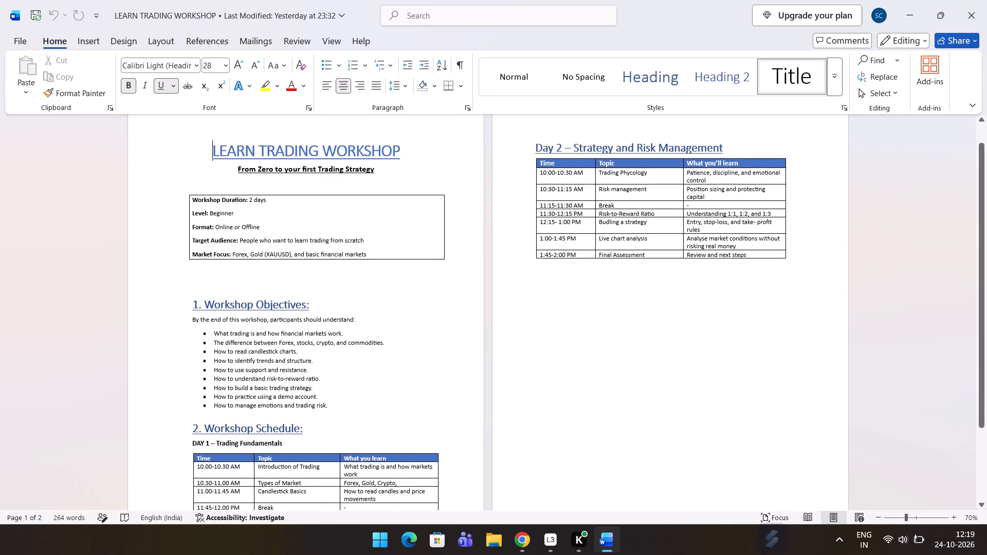
pyautogui.keyDown('ctrl'); pyautogui.scroll(3, 539, 344); pyautogui.keyUp('ctrl')
pyautogui.hscroll(-5, 539, 344)
pyautogui.scroll(-4, 539, 344)
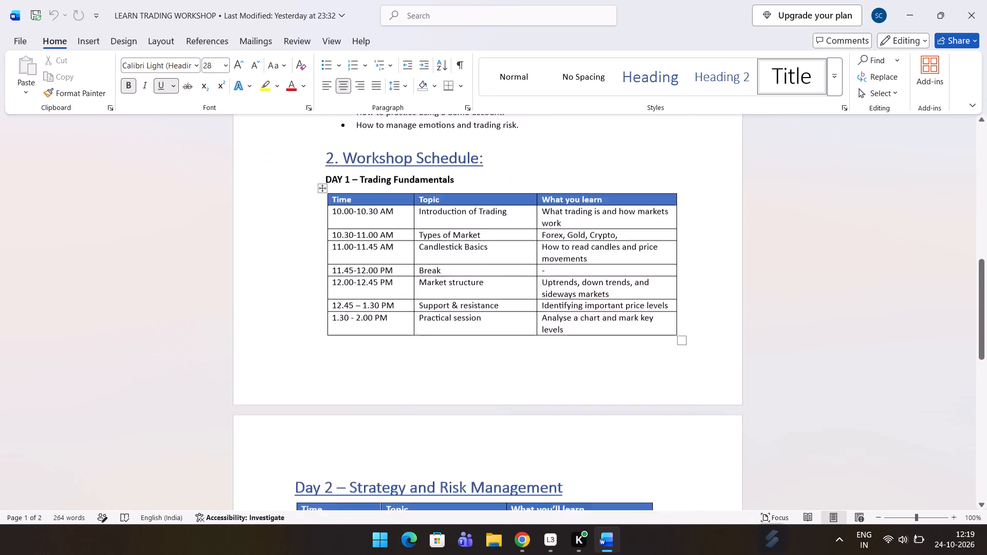
pyautogui.scroll(-8, 539, 344)
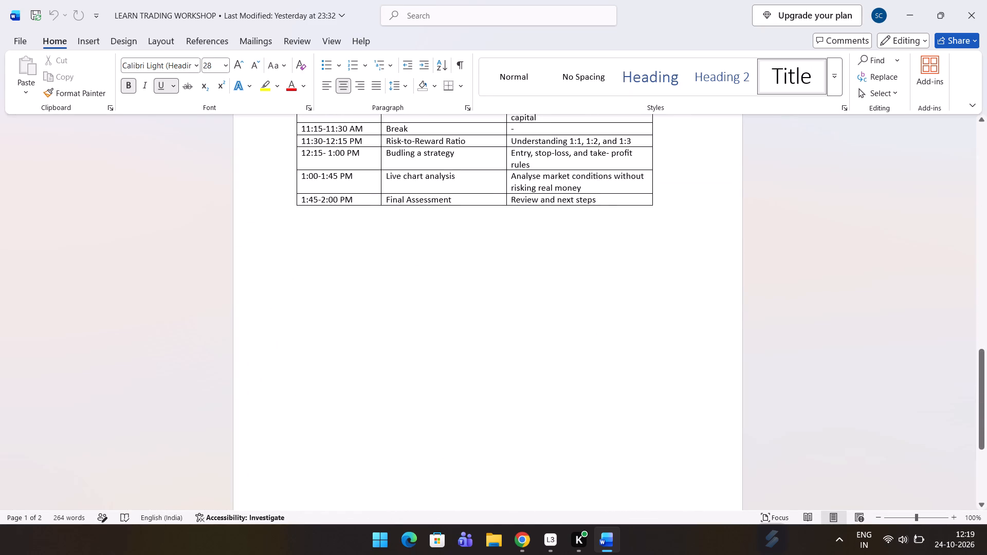
pyautogui.click(285, 253)
pyautogui.doubleClick(301, 235)
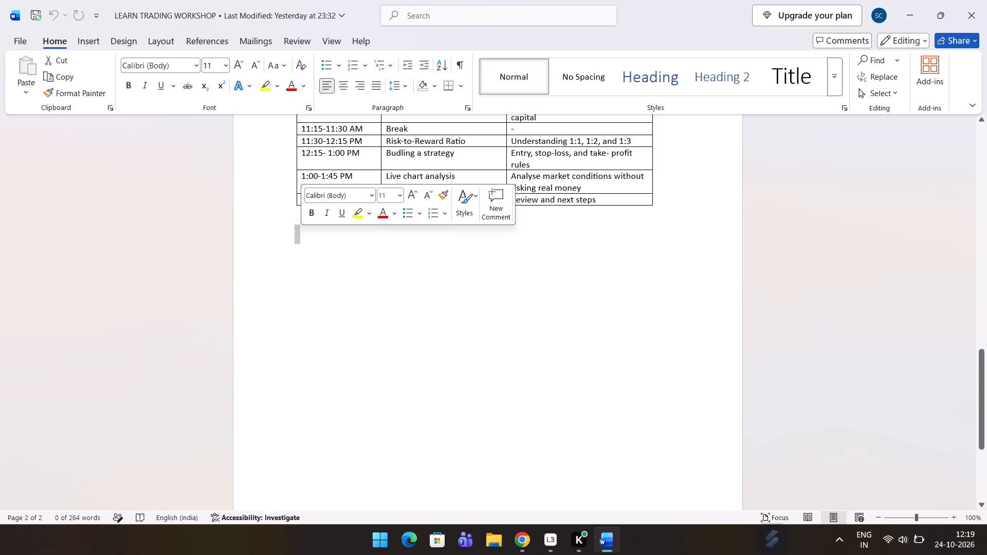
pyautogui.click(301, 235)
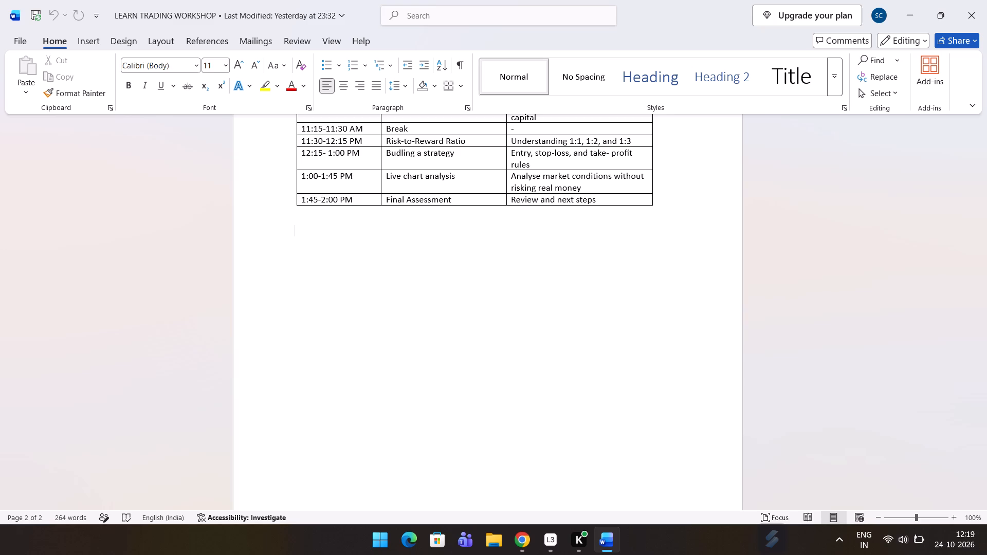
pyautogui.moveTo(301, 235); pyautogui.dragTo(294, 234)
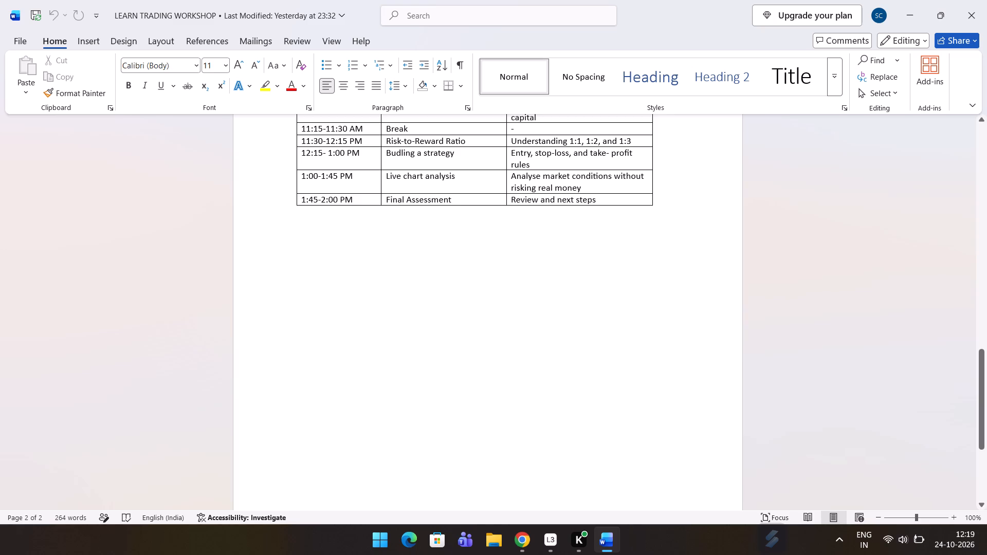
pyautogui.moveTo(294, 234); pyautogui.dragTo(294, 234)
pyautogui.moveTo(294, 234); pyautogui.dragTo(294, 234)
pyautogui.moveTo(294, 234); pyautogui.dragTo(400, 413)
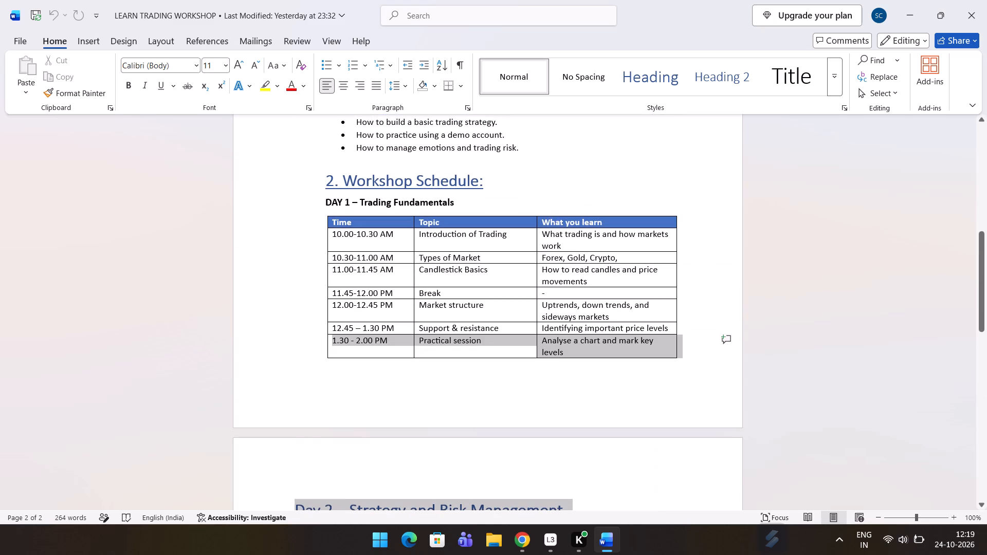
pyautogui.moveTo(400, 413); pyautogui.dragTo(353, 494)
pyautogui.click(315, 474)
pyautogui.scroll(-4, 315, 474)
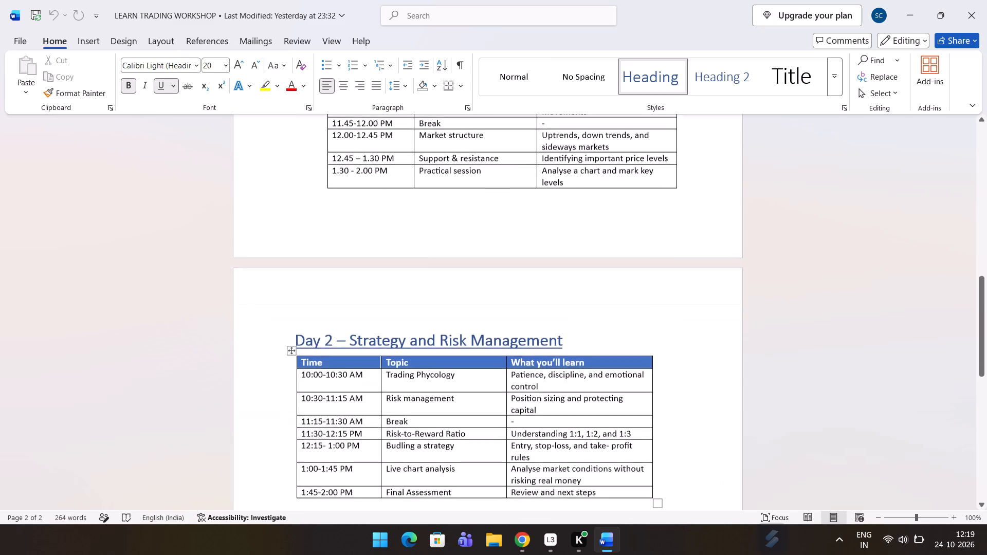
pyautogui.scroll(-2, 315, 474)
# Add the section title "3. Practical Trading Example" in the Heading style below the Day 2 table.
pyautogui.click(299, 337)
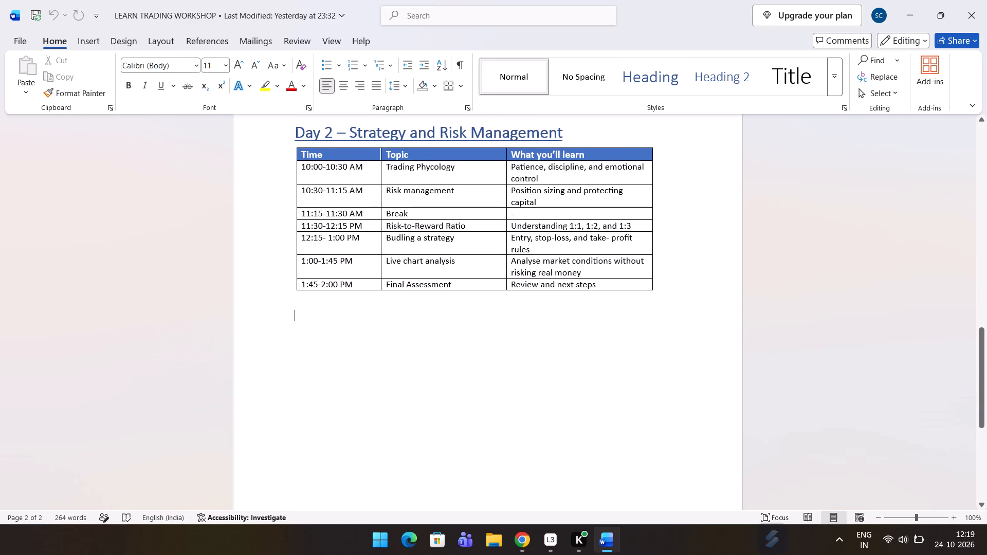
pyautogui.click(641, 77)
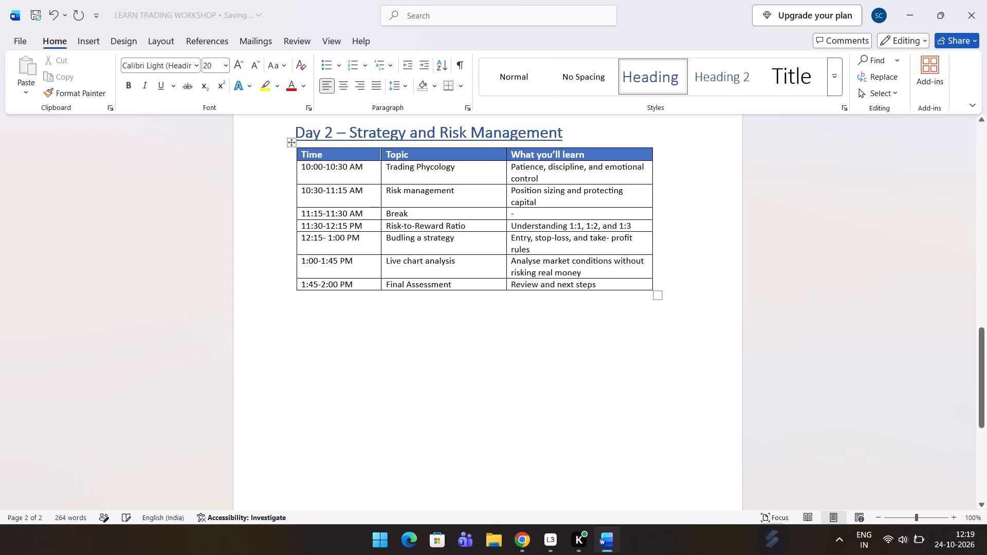
pyautogui.write('3.')
pyautogui.press('space')
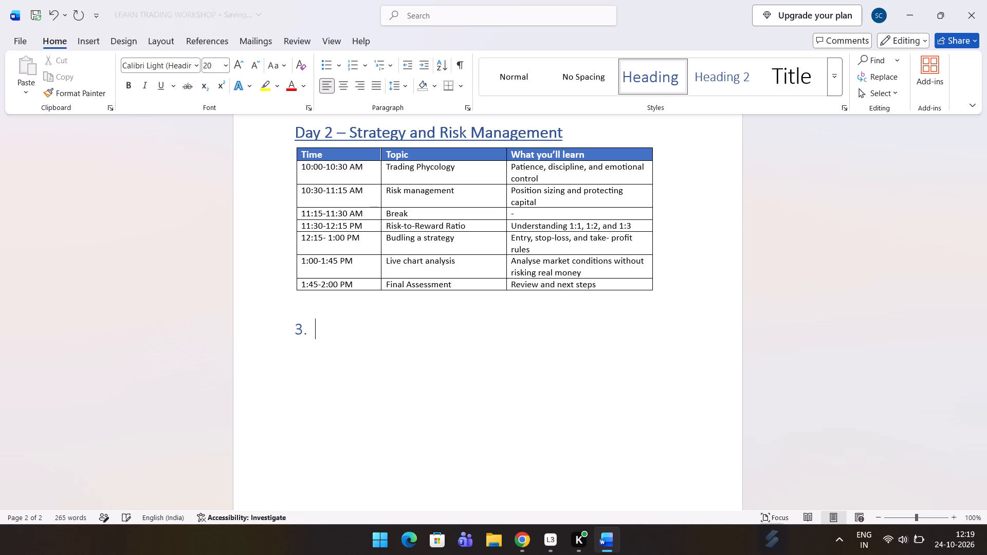
pyautogui.write('ra')
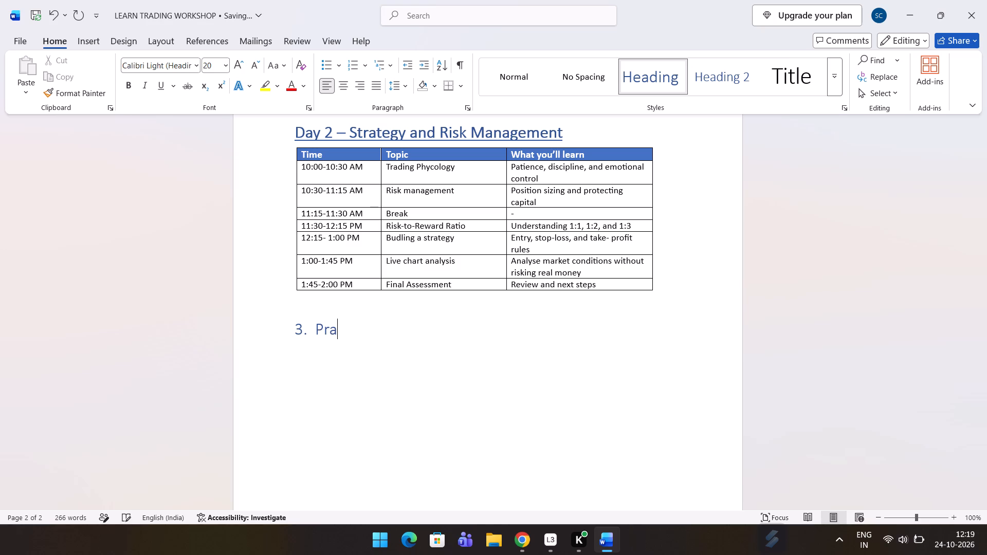
pyautogui.write('tical')
pyautogui.press('space')
pyautogui.write('ding')
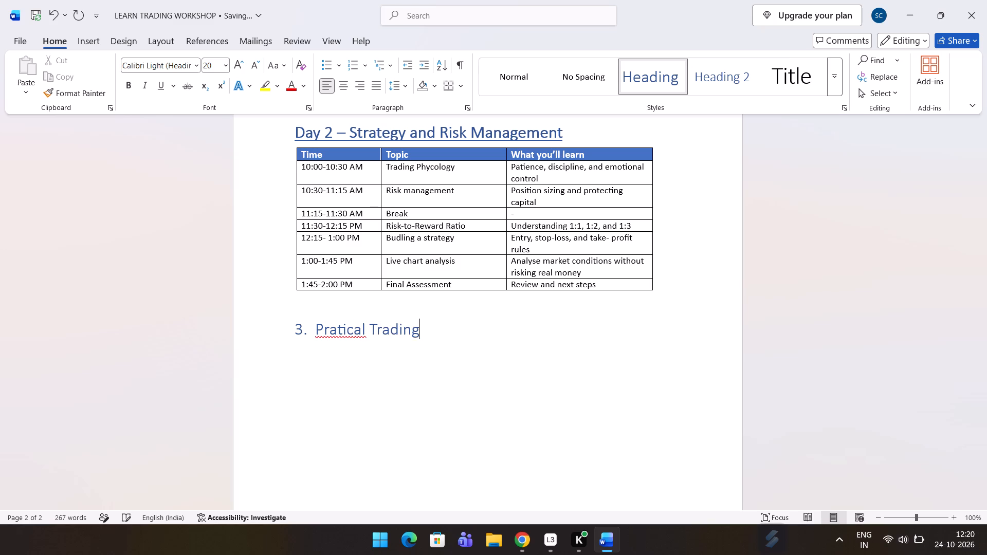
pyautogui.rightClick(336, 329)
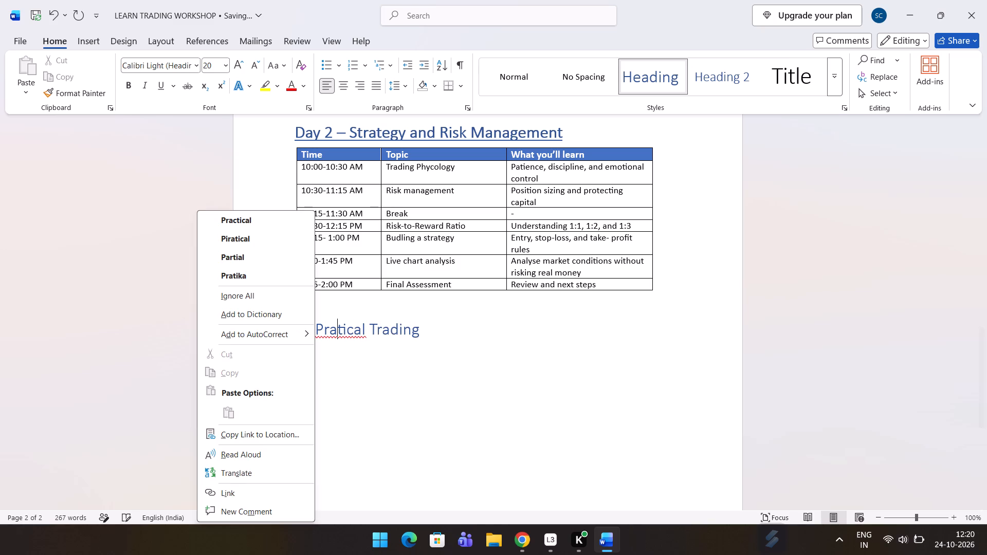
pyautogui.click(233, 217)
pyautogui.click(453, 348)
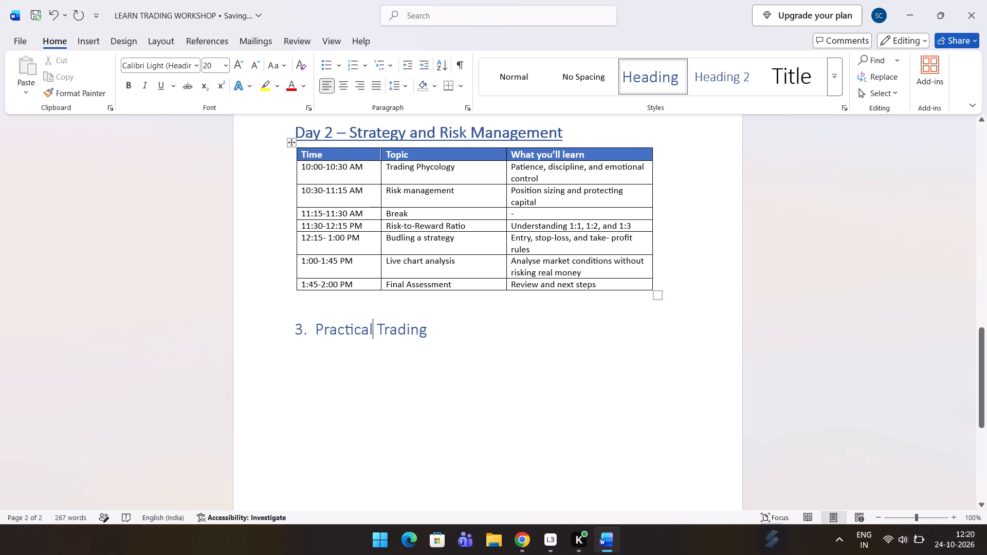
pyautogui.press('space')
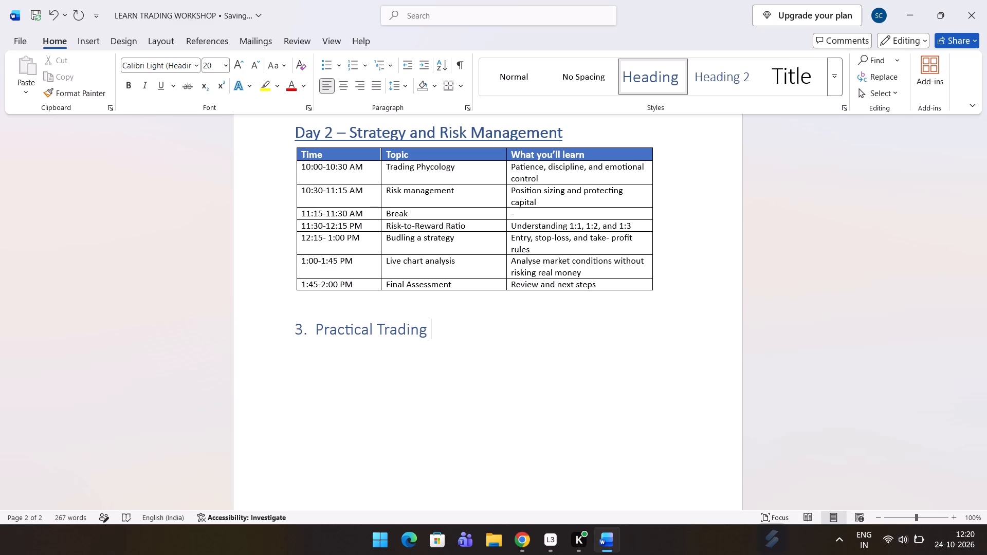
pyautogui.write('xample')
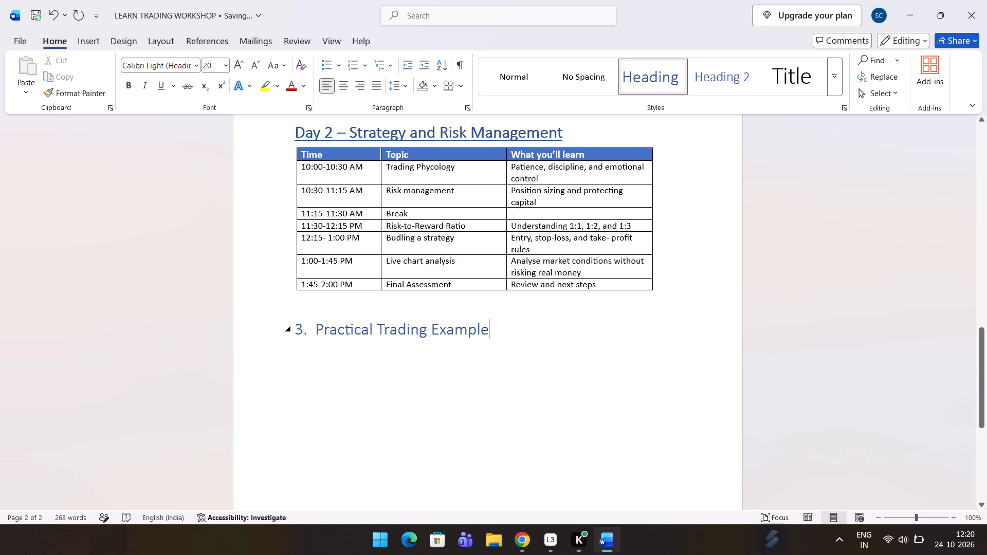
# Underline and bold the "3. Practical Trading Example" heading.
pyautogui.moveTo(295, 332); pyautogui.dragTo(505, 355)
pyautogui.rightClick(505, 355)
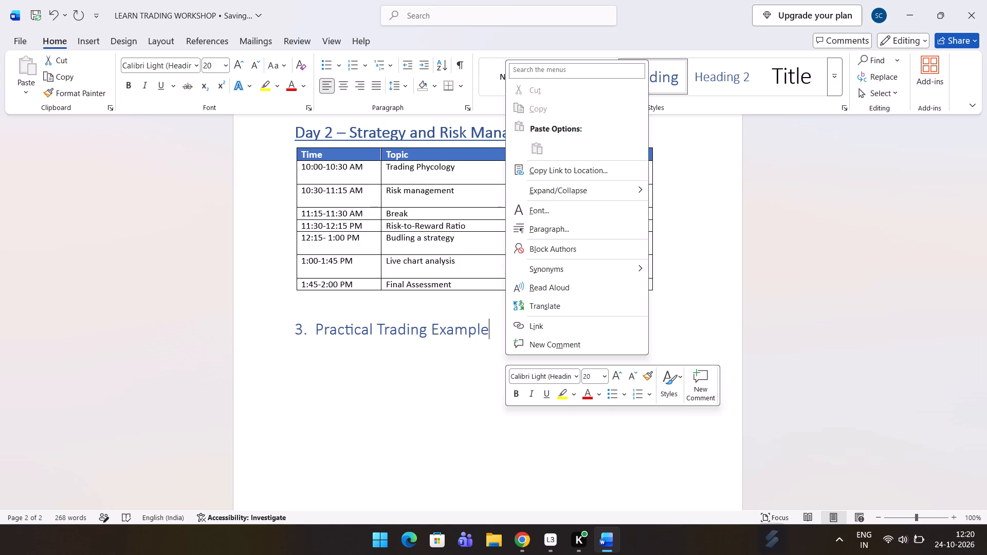
pyautogui.click(297, 326)
pyautogui.moveTo(297, 326); pyautogui.dragTo(472, 325)
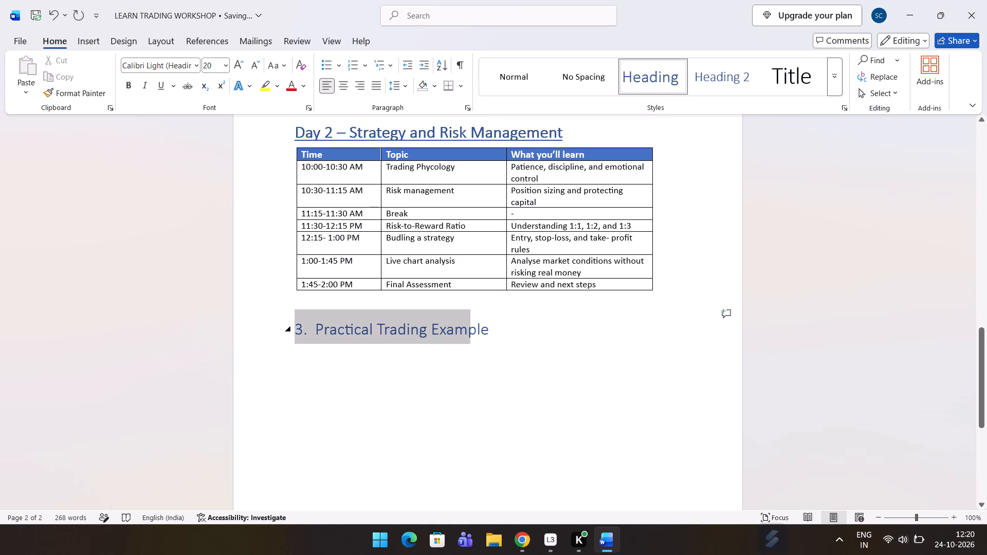
pyautogui.moveTo(472, 325); pyautogui.dragTo(497, 328)
pyautogui.click(532, 306)
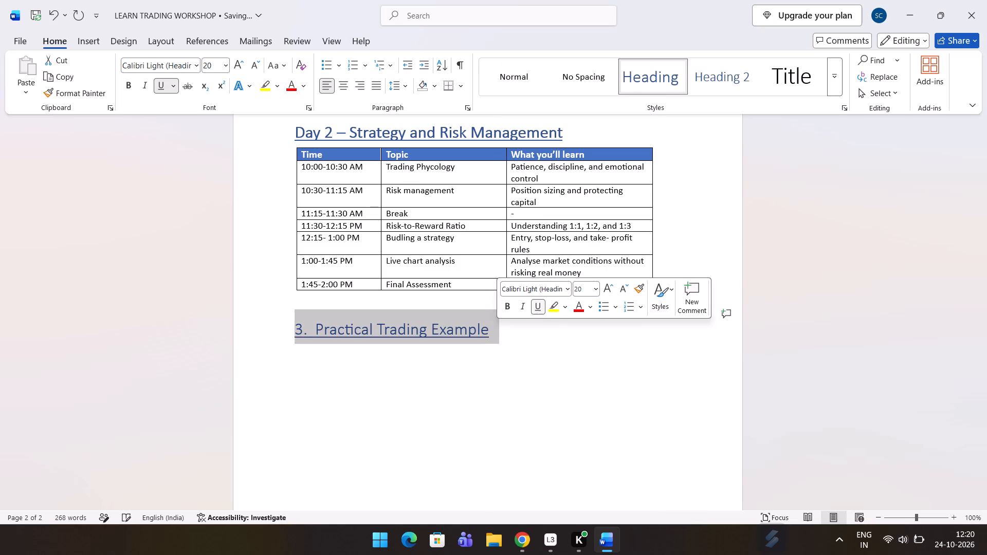
pyautogui.click(502, 310)
pyautogui.click(502, 357)
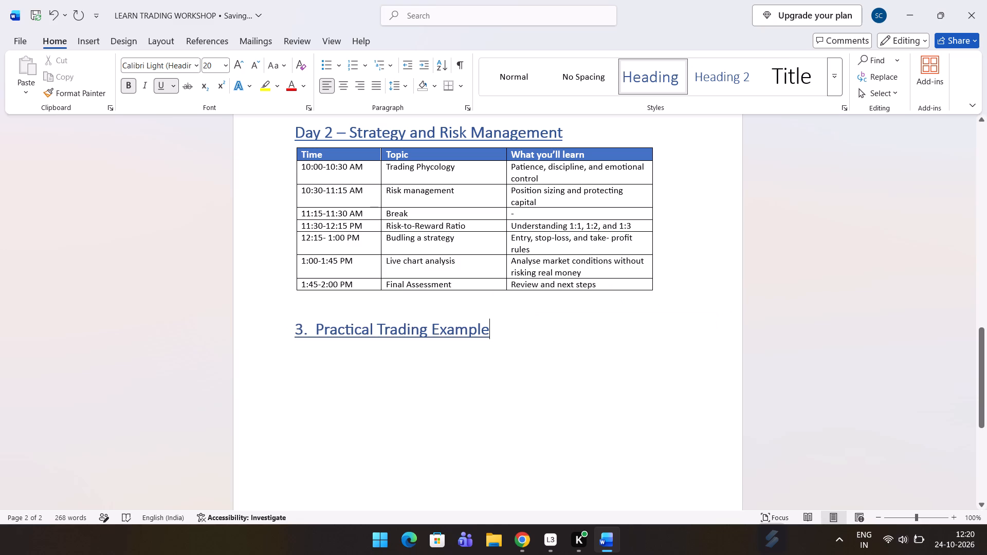
pyautogui.click(502, 357)
# Start the body text under the "3. Practical Trading Example" heading with "Suppose Gold (XAUUSD) is trading at $2,500".
pyautogui.scroll(6, 502, 357)
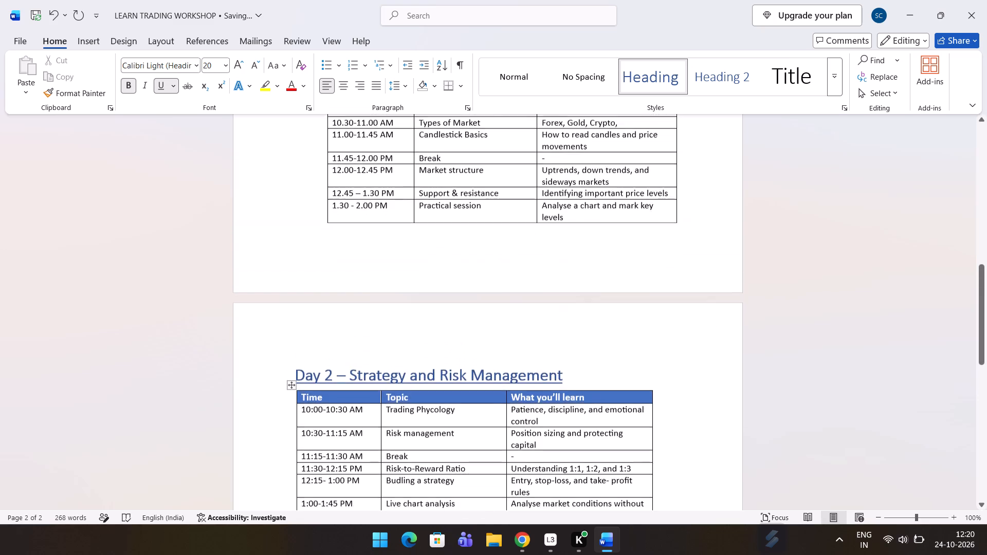
pyautogui.scroll(2, 502, 357)
pyautogui.scroll(-5, 502, 357)
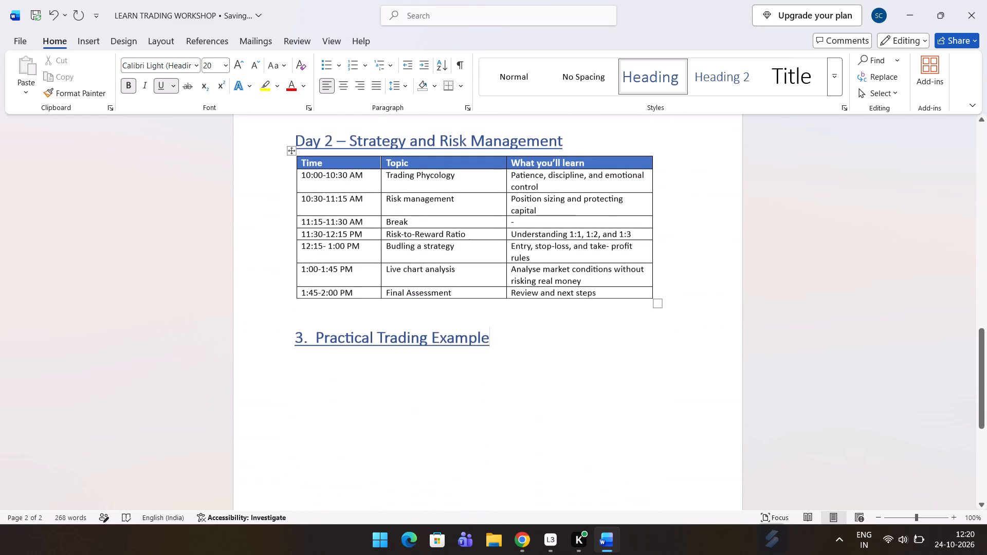
pyautogui.scroll(-1, 502, 357)
pyautogui.press('Return')
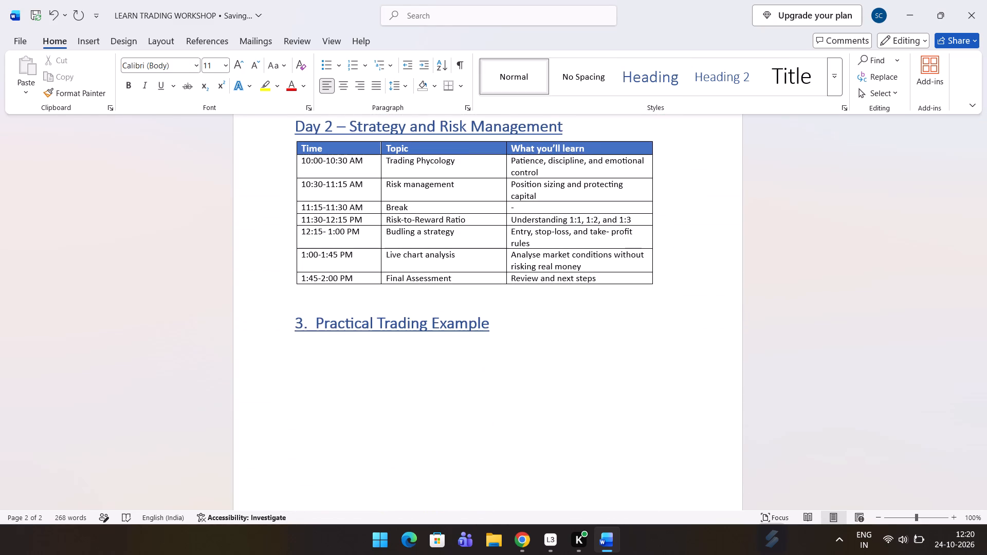
pyautogui.write('suppose')
pyautogui.press('space')
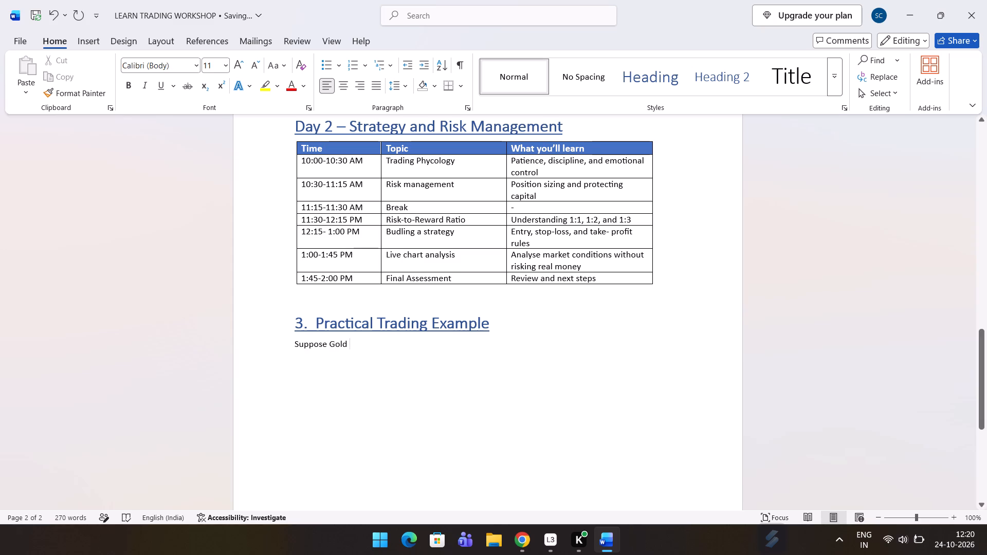
pyautogui.hotkey('shift', '(')
pyautogui.write('XAUUSD')
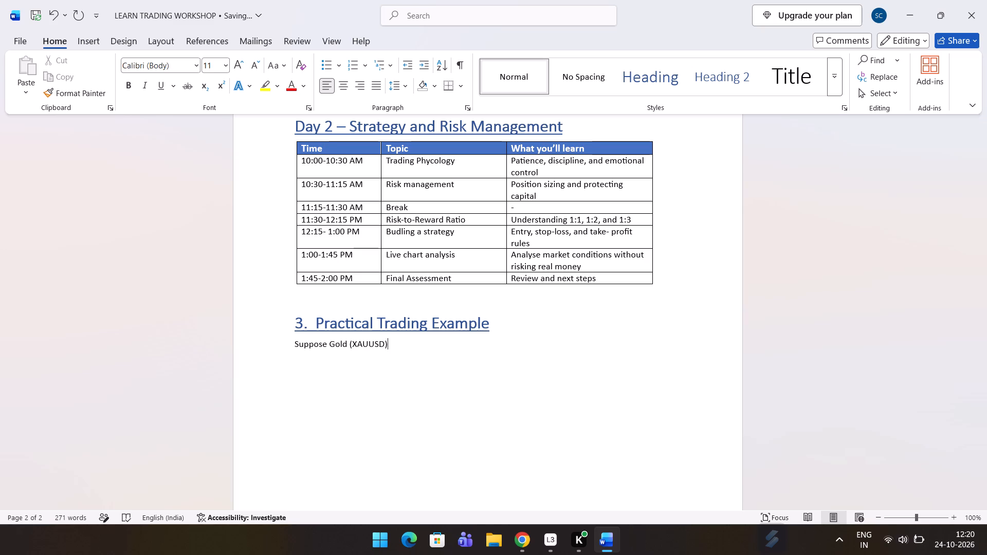
pyautogui.press('space')
pyautogui.write('is rt')
pyautogui.press('BackSpace')
pyautogui.press('BackSpace')
pyautogui.write('tra')
pyautogui.write('ding')
pyautogui.press('space')
pyautogui.write('at')
pyautogui.press('space')
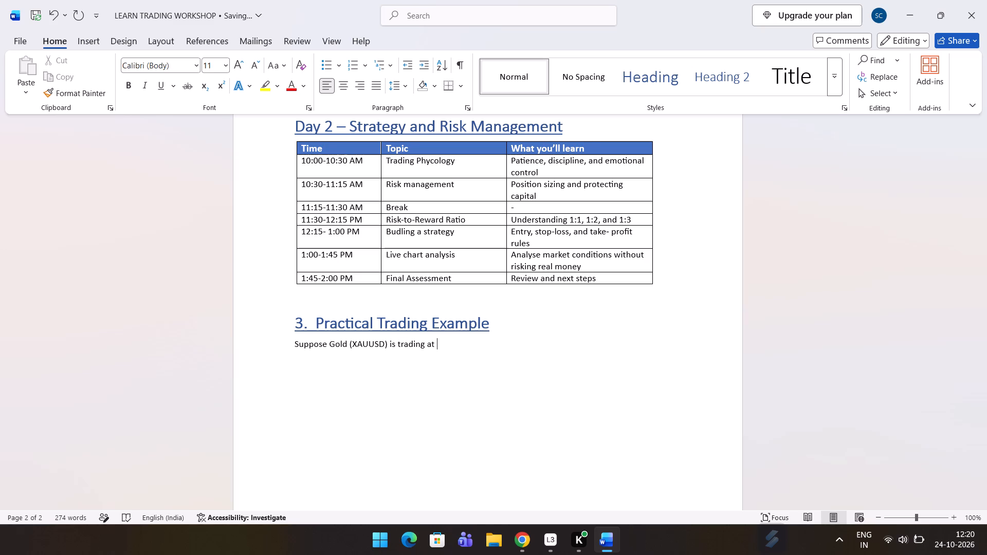
pyautogui.press('4')
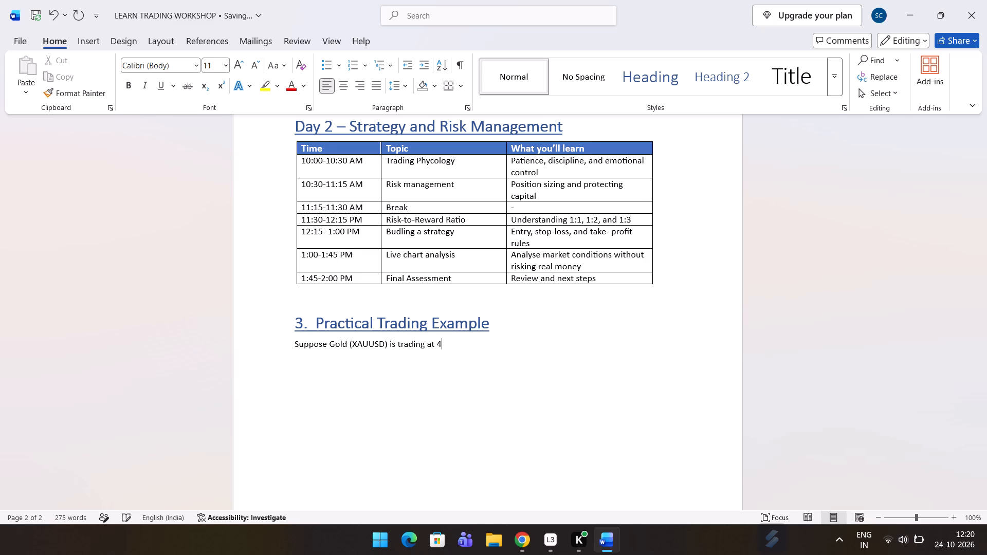
pyautogui.press('BackSpace')
pyautogui.hotkey('shift', '$')
pyautogui.write('24')
pyautogui.press('BackSpace')
pyautogui.write(',500')
# End that sentence with a period and add "The following is a hypothetical example for learning purposes.".
pyautogui.write('. the')
pyautogui.press('space')
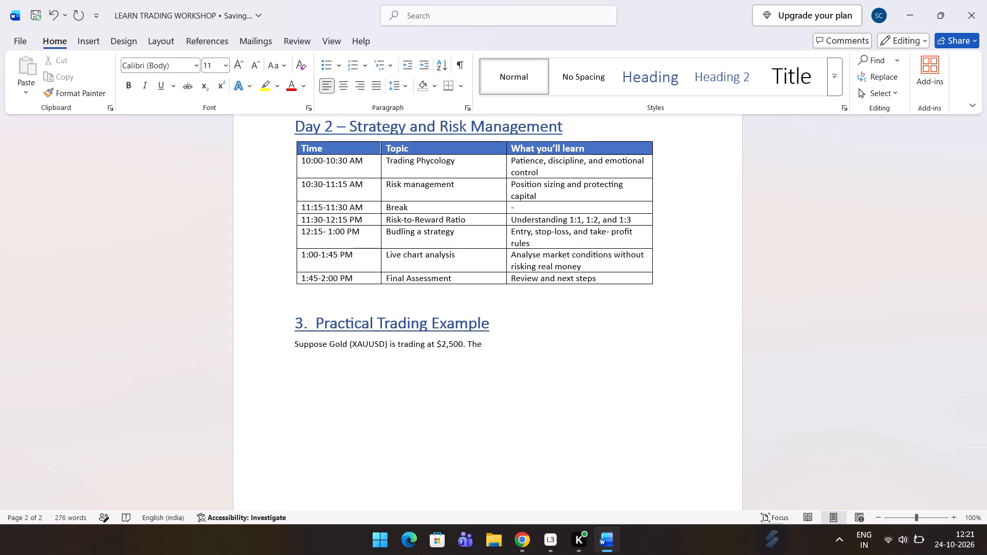
pyautogui.write('following')
pyautogui.press('space')
pyautogui.write('is a h')
pyautogui.write('yp')
pyautogui.press('o')
pyautogui.write('the')
pyautogui.write('tica')
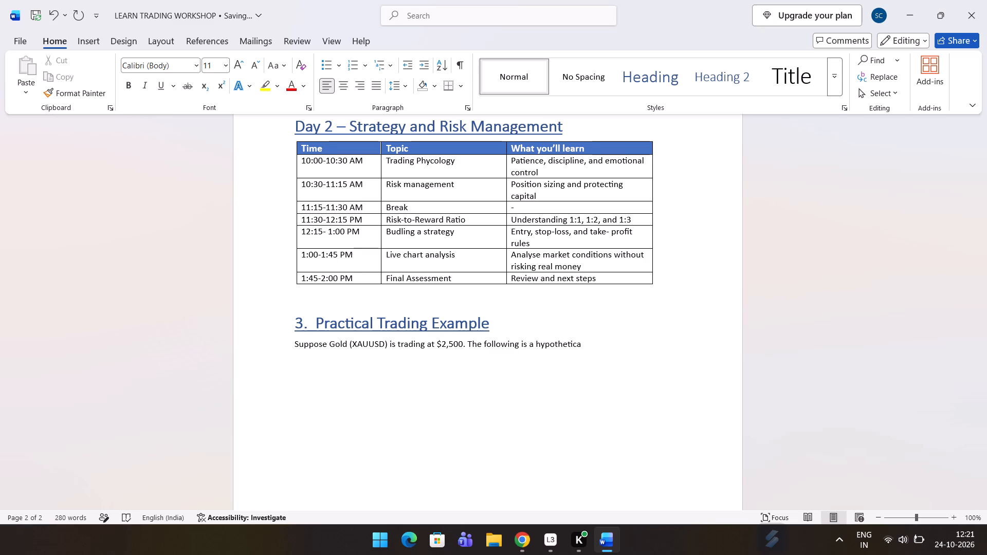
pyautogui.write('l')
pyautogui.press('space')
pyautogui.write('ex')
pyautogui.write('ample')
pyautogui.press('space')
pyautogui.write('for')
pyautogui.press('space')
pyautogui.press('l')
pyautogui.write('eaarni')
pyautogui.press('BackSpace')
pyautogui.press('BackSpace')
pyautogui.press('BackSpace')
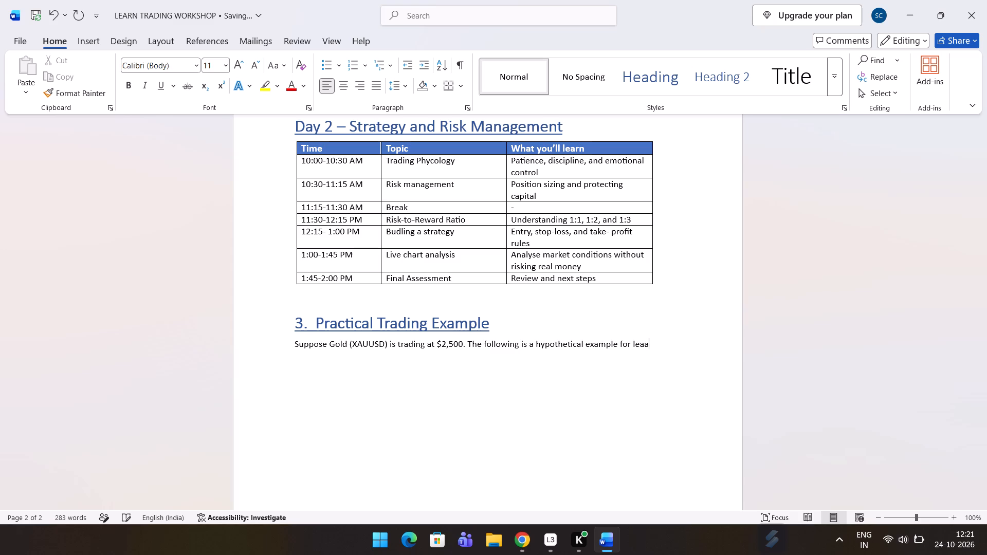
pyautogui.press('BackSpace')
pyautogui.write('rning')
pyautogui.press('space')
pyautogui.write('pur')
pyautogui.write('pos')
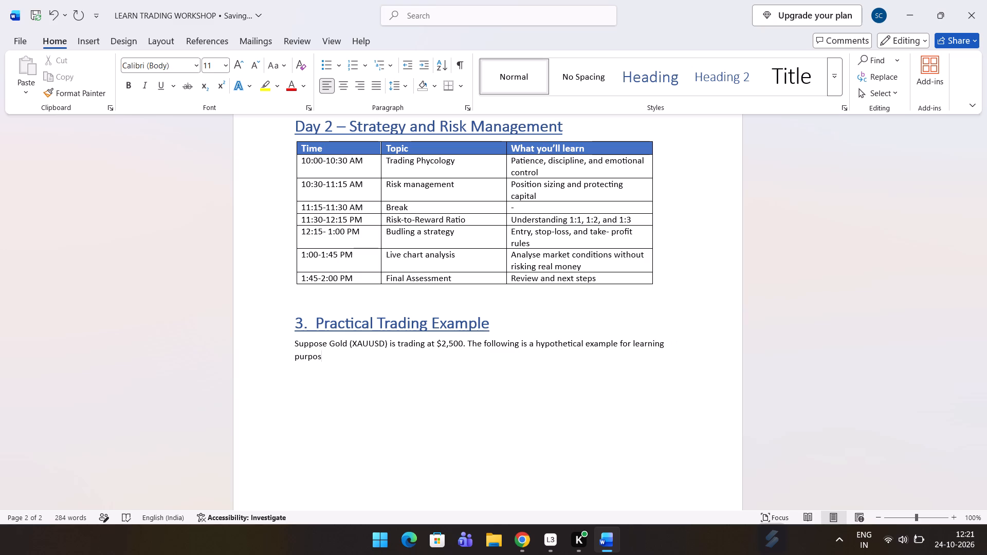
pyautogui.press('e')
pyautogui.press('s')
pyautogui.press('.')
# Create a one-row, two-column table below the paragraph from a line of plus signs and hyphens, with a slightly wider first column.
pyautogui.press('Return')
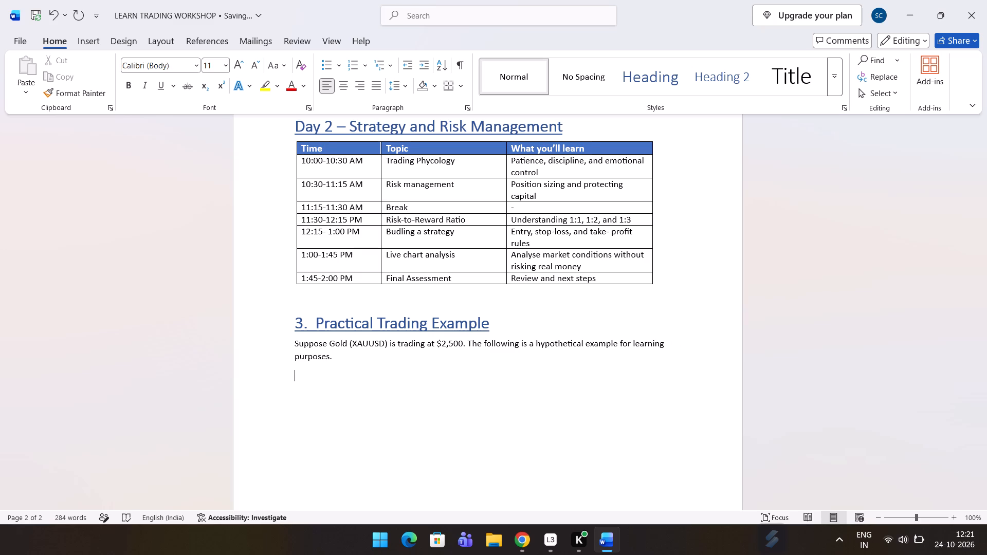
pyautogui.write('+-')
pyautogui.press('+')
pyautogui.press('BackSpace')
pyautogui.press('BackSpace')
pyautogui.press('-')
pyautogui.press('-')
pyautogui.press('-')
pyautogui.press('-')
pyautogui.press('-')
pyautogui.press('-')
pyautogui.press('-')
pyautogui.press('-')
pyautogui.press('-')
pyautogui.press('-')
pyautogui.press('-')
pyautogui.press('-')
pyautogui.press('-')
pyautogui.press('-')
pyautogui.press('-')
pyautogui.press('-')
pyautogui.write('+-')
pyautogui.press('+')
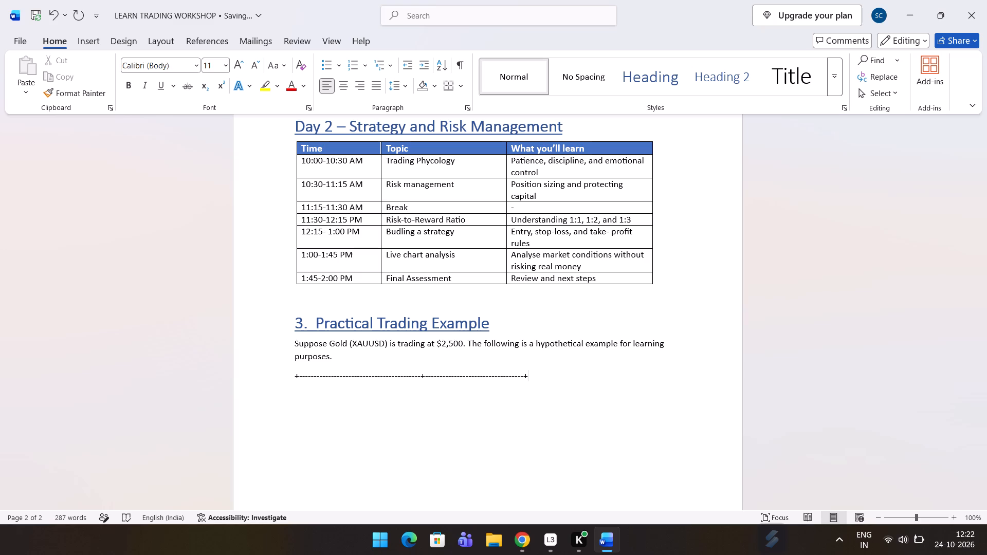
pyautogui.press('Return')
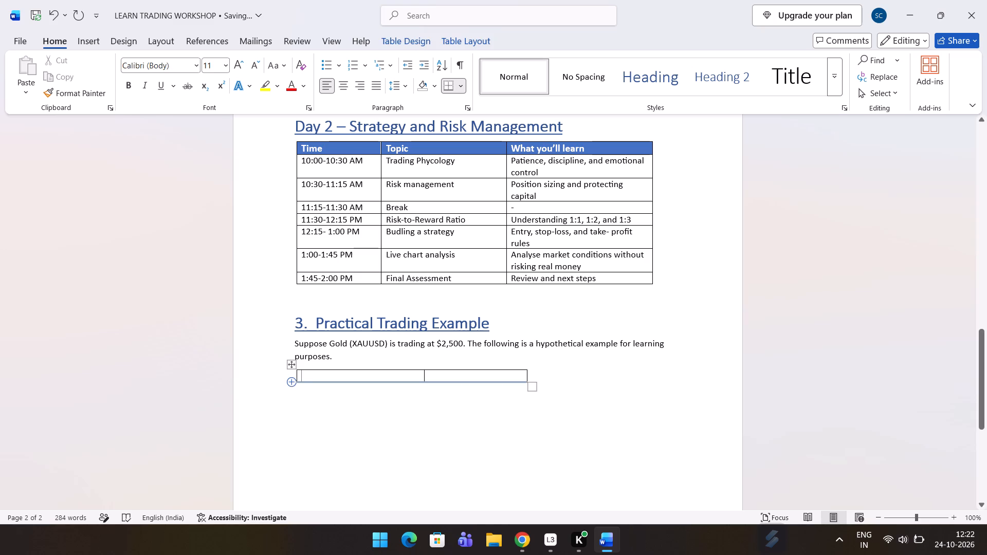
# Add rows below the first row of the new table until it has seven rows, and deselect it.
pyautogui.doubleClick(291, 380)
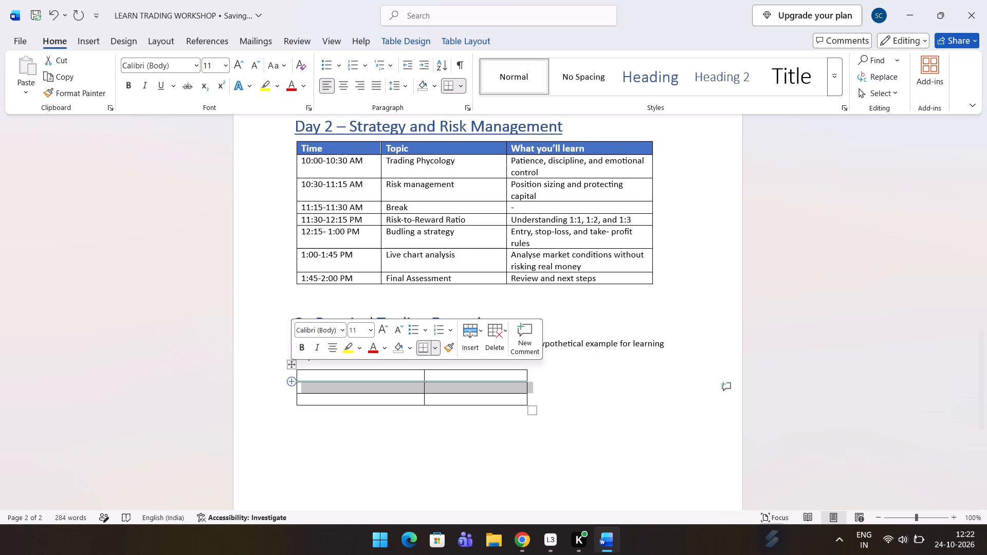
pyautogui.click(291, 380)
pyautogui.click(291, 380)
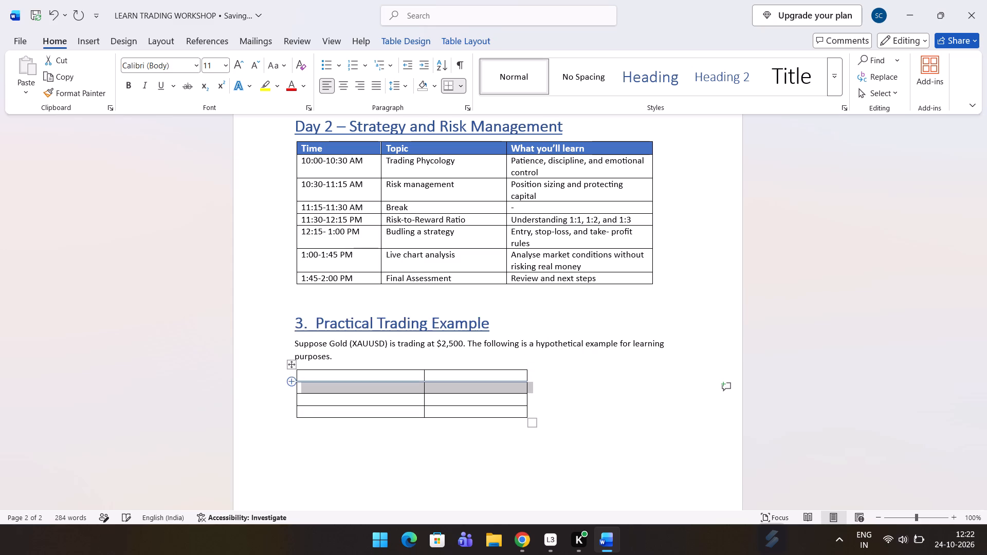
pyautogui.click(291, 380)
pyautogui.click(291, 380)
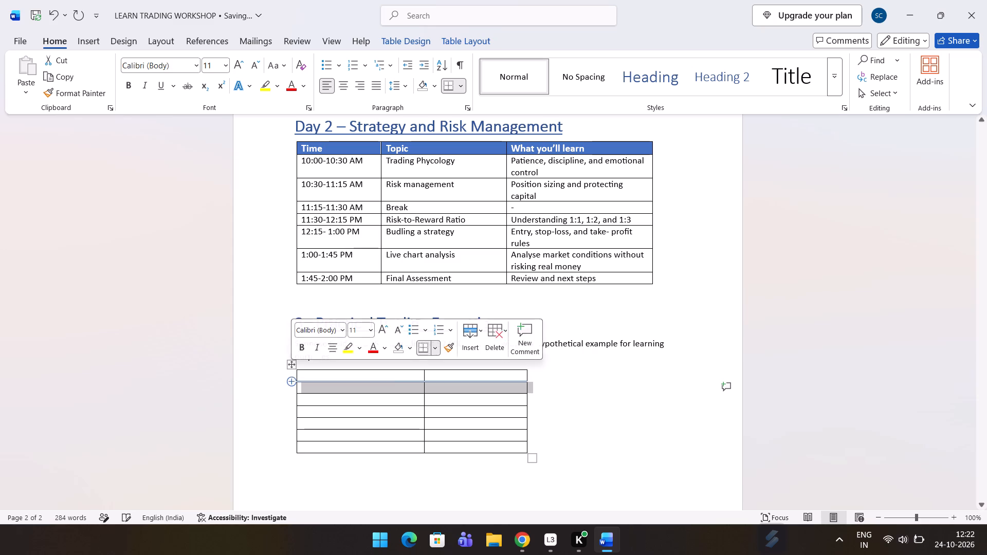
pyautogui.click(645, 422)
# Shade both cells of the new table's first row with the theme blue used in the Day 2 table header.
pyautogui.moveTo(370, 374); pyautogui.dragTo(515, 357)
pyautogui.moveTo(626, 334); pyautogui.dragTo(634, 333)
pyautogui.click(634, 333)
pyautogui.click(701, 144)
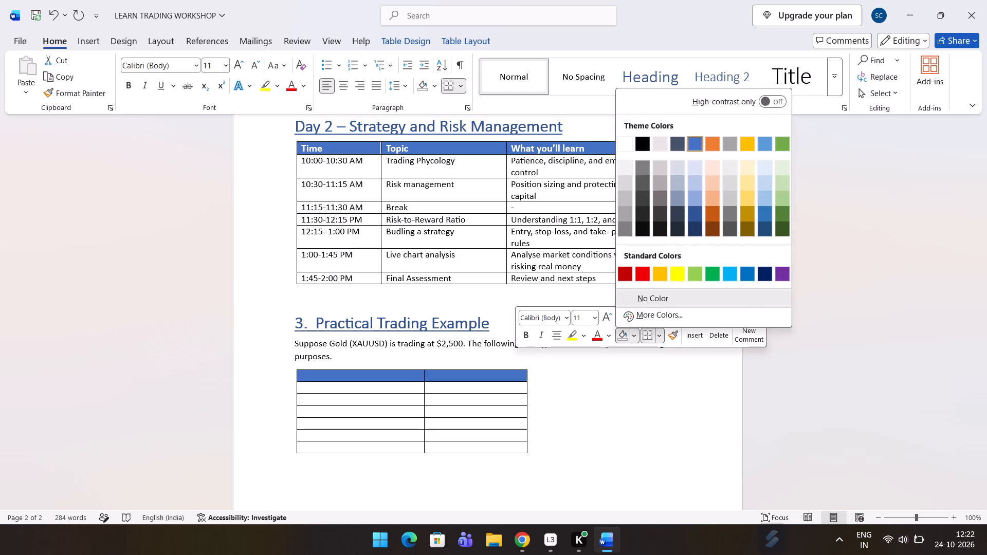
# Format the new table's blue header row with white font colour and size 12.
pyautogui.click(643, 387)
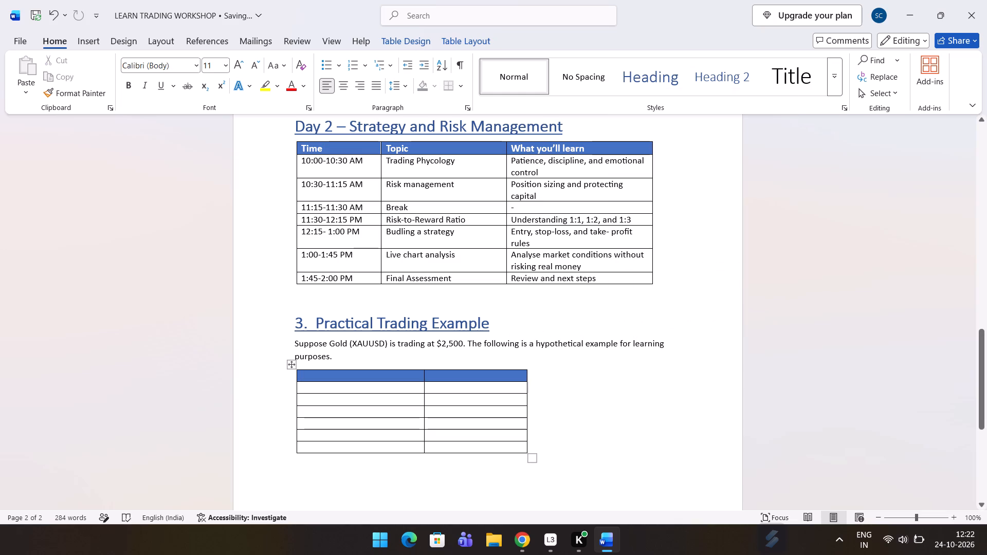
pyautogui.moveTo(349, 377); pyautogui.dragTo(501, 383)
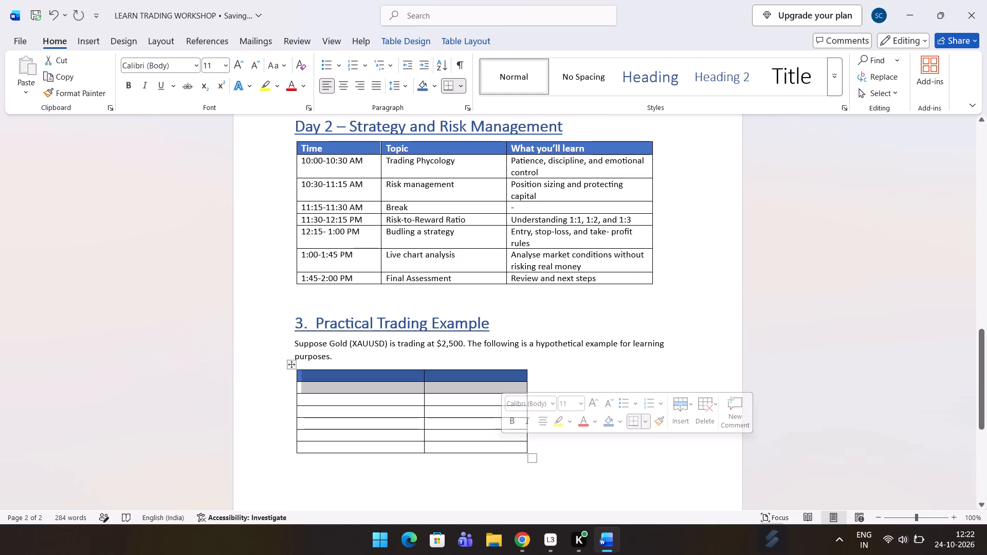
pyautogui.click(472, 382)
pyautogui.click(313, 373)
pyautogui.moveTo(313, 373); pyautogui.dragTo(471, 375)
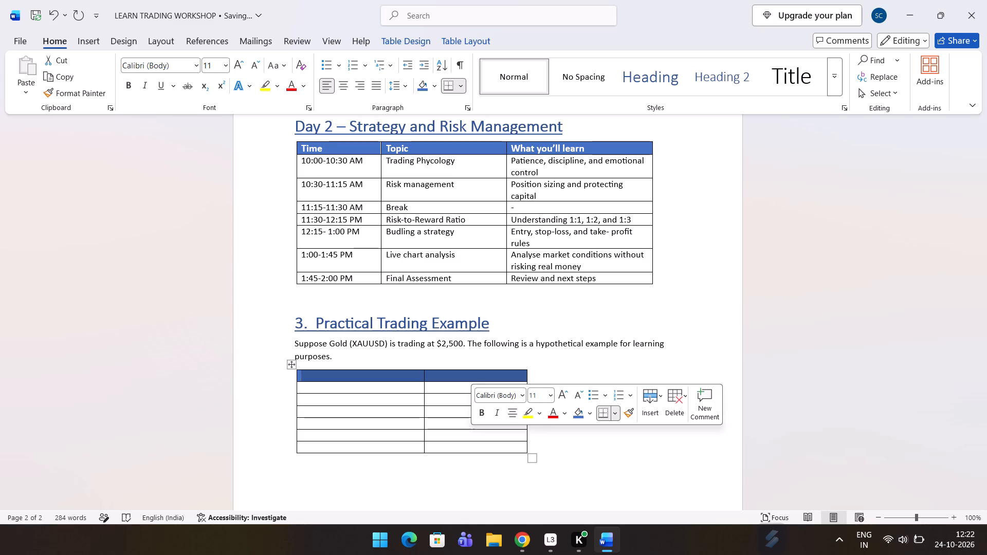
pyautogui.click(563, 411)
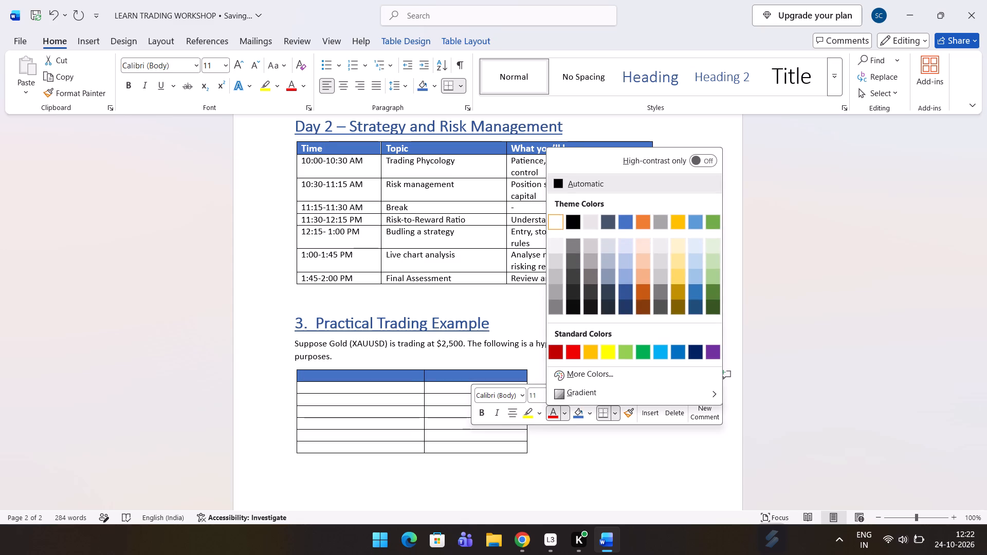
pyautogui.click(558, 218)
pyautogui.click(225, 67)
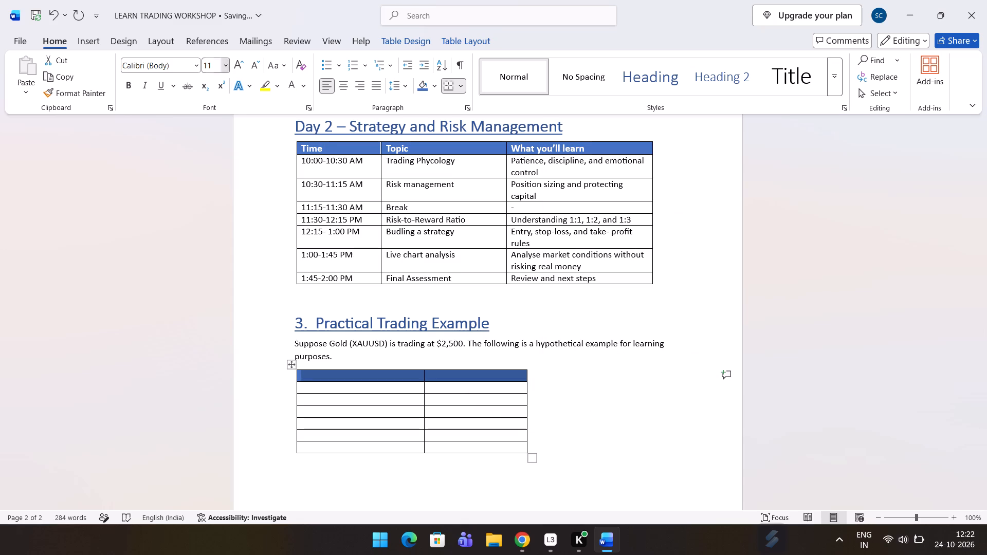
pyautogui.click(220, 146)
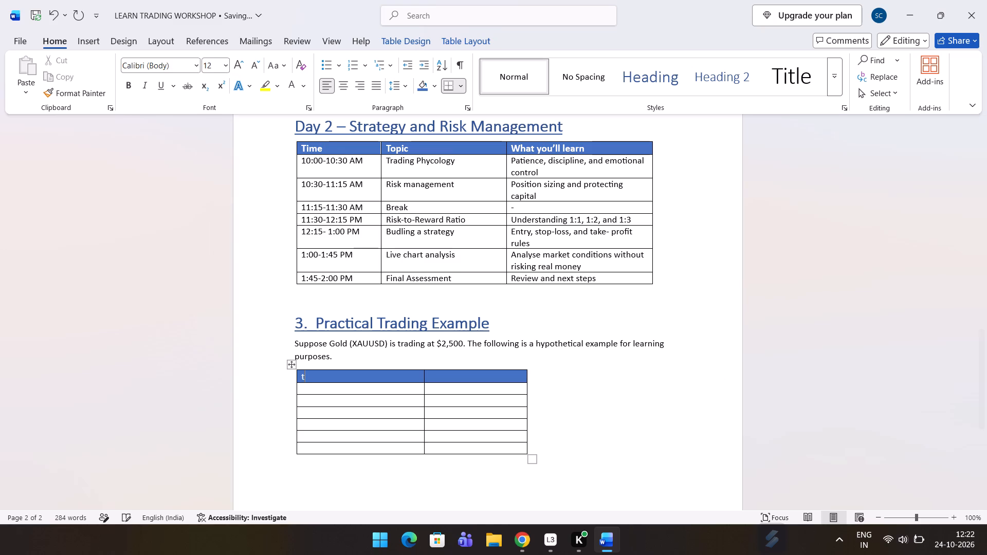
# Enter the column headers "Trading Parameter" and "Example" in the new table's first row.
pyautogui.press('BackSpace')
pyautogui.press('t')
pyautogui.write('rai')
pyautogui.press('BackSpace')
pyautogui.press('d')
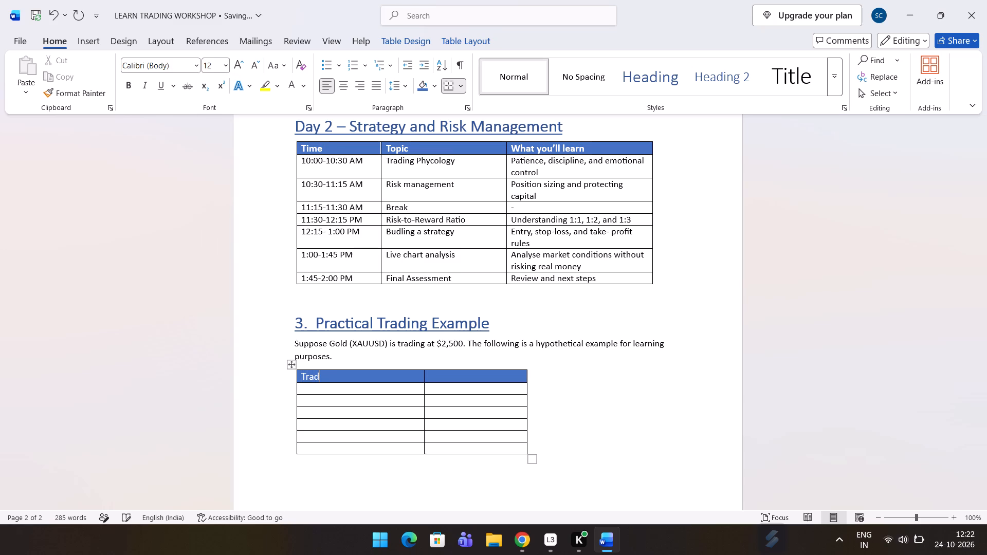
pyautogui.write('ing')
pyautogui.press('space')
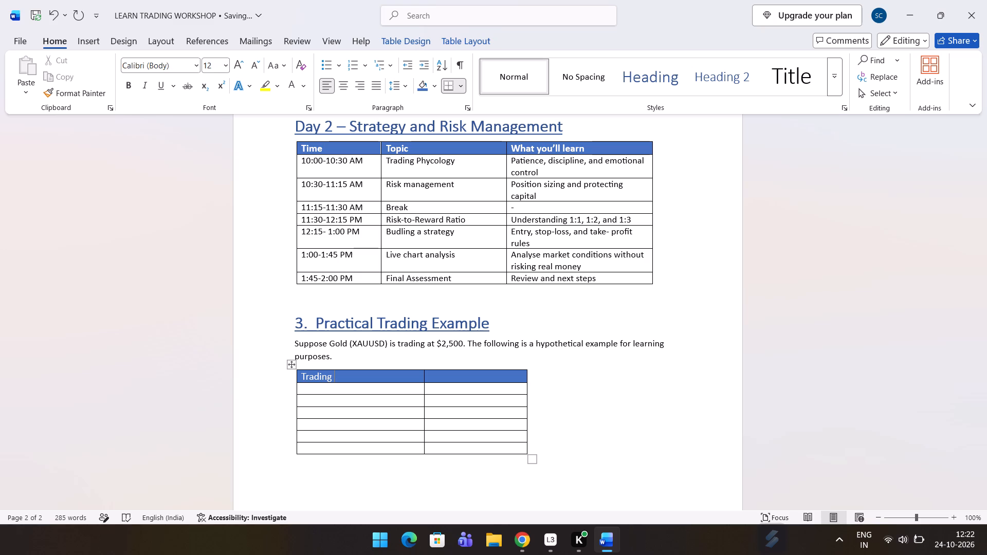
pyautogui.write('arameter')
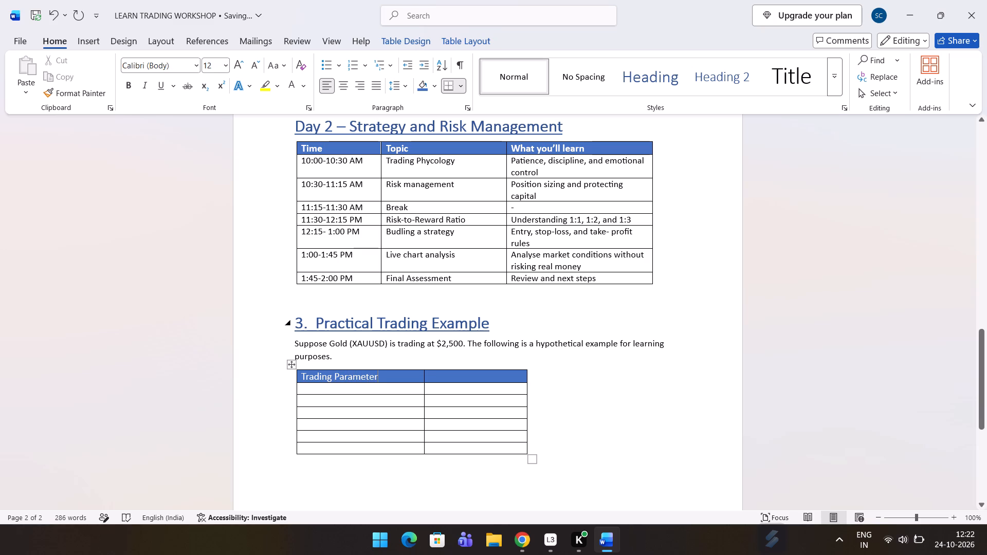
pyautogui.click(440, 378)
pyautogui.write('xample')
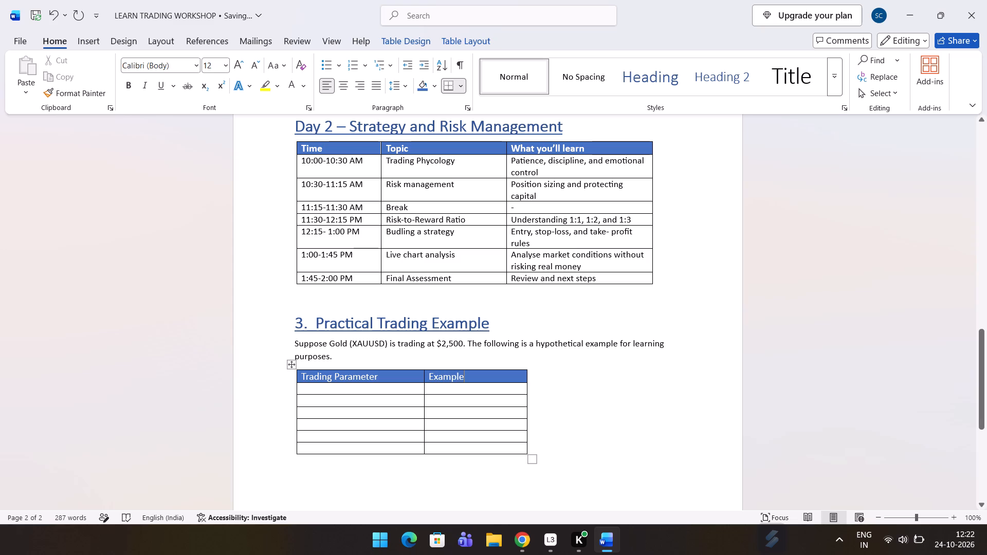
# Fill the first row below the header with "Entry" as the parameter and "$2,500" as the example.
pyautogui.click(332, 387)
pyautogui.click(332, 387)
pyautogui.write('entry')
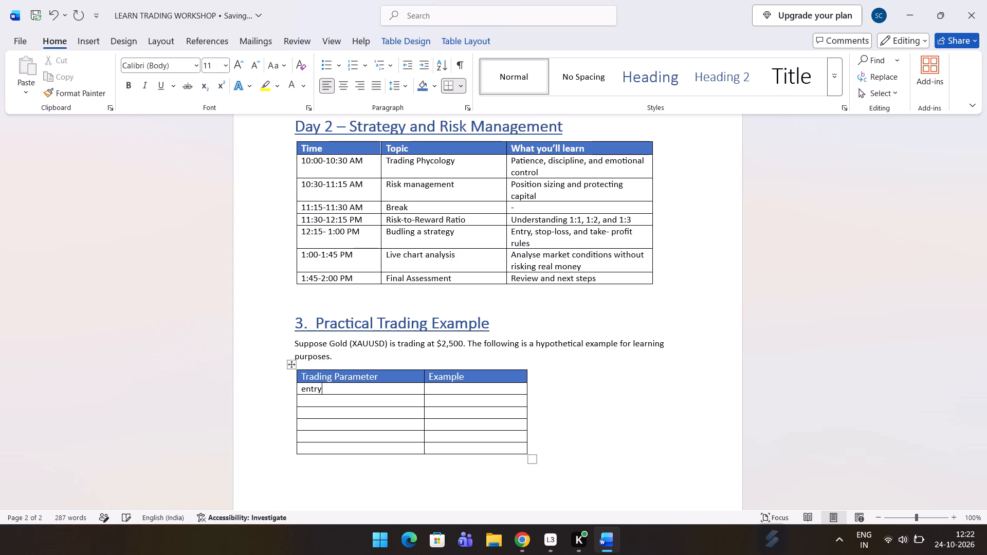
pyautogui.press('space')
pyautogui.press('Return')
pyautogui.press('BackSpace')
pyautogui.click(449, 385)
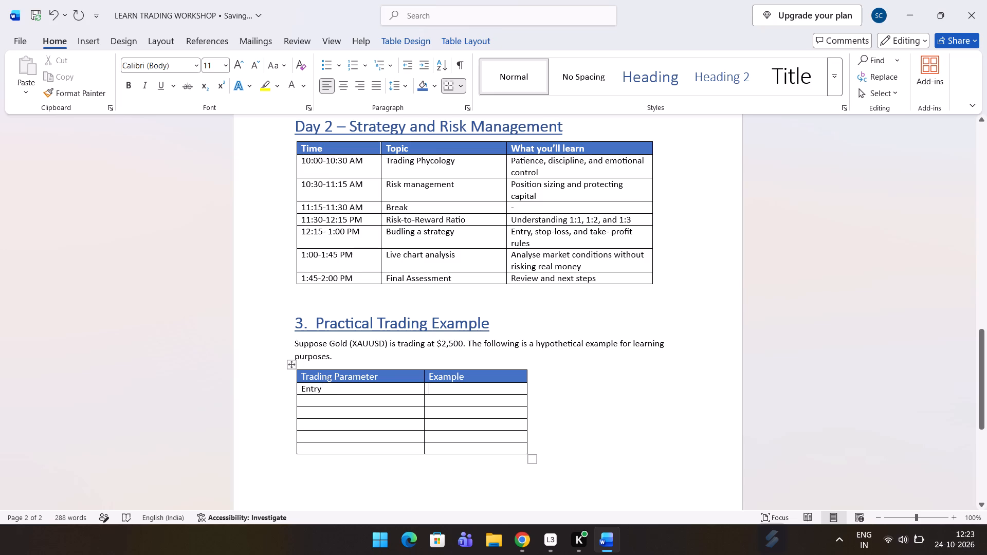
pyautogui.hotkey('shift', '$')
pyautogui.write('2,500')
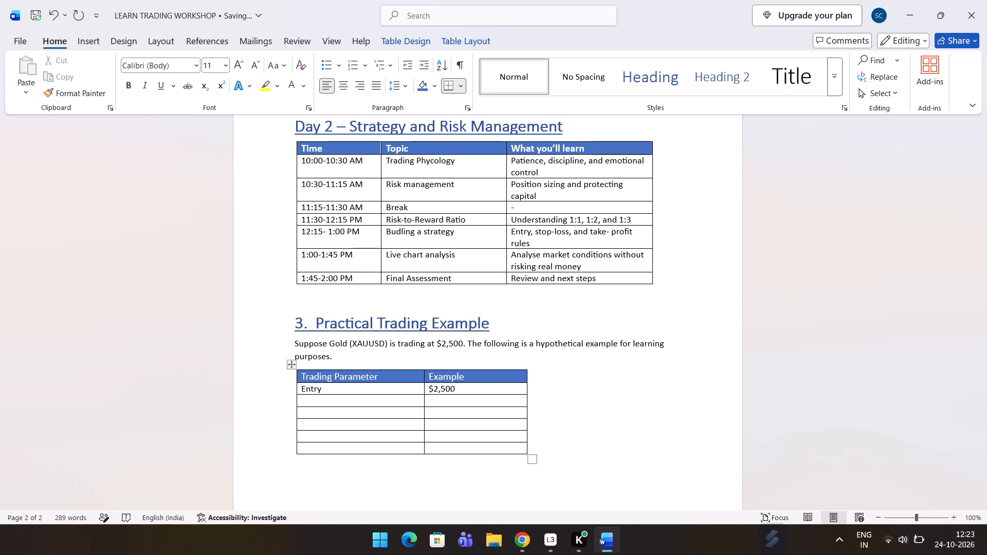
# Enter "$2,490" and "$2,520" in the next two cells of the Example column.
pyautogui.click(454, 403)
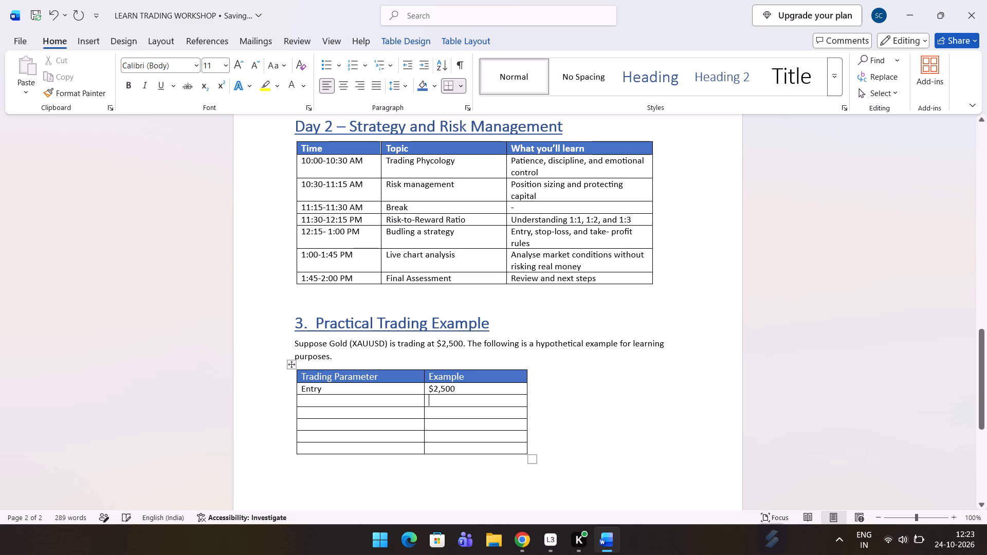
pyautogui.hotkey('shift', '$')
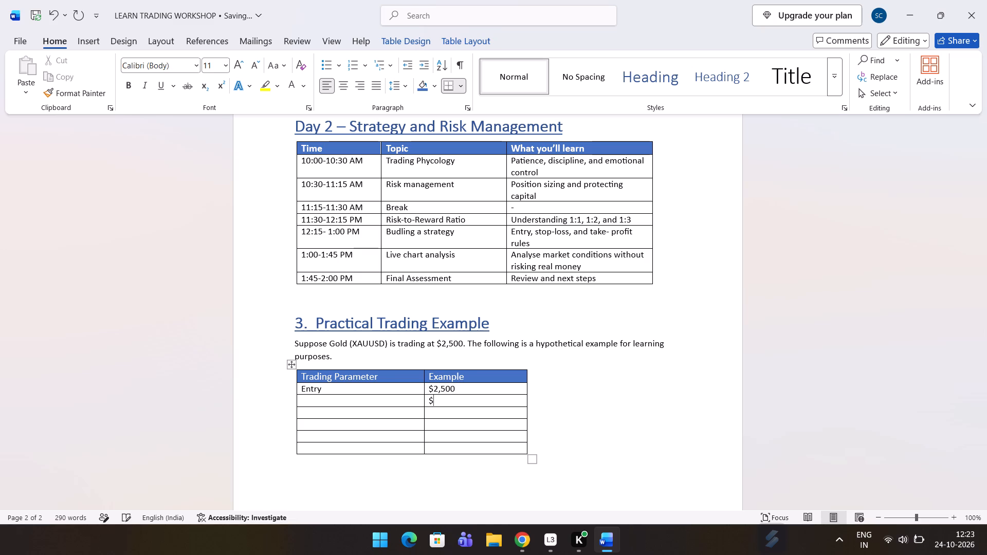
pyautogui.press('2')
pyautogui.write(',490')
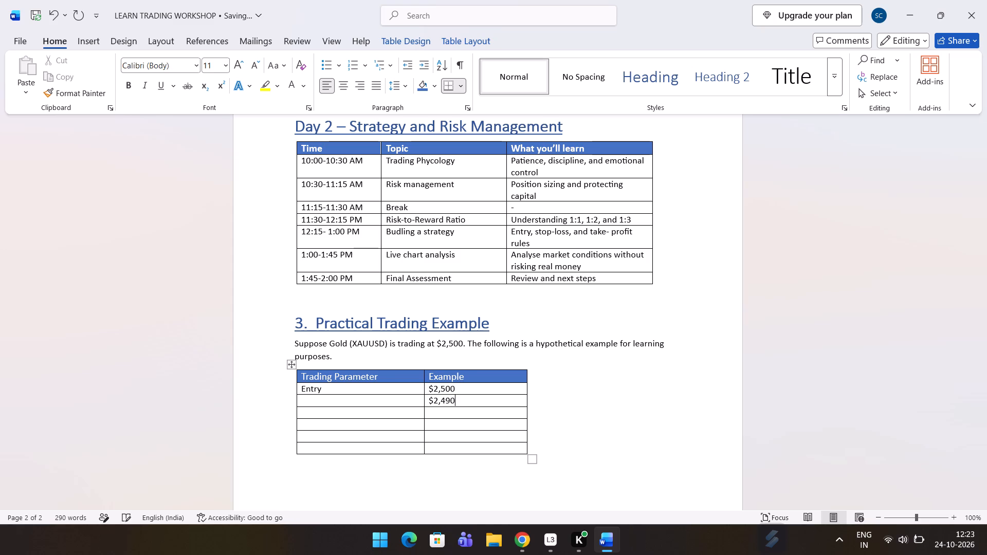
pyautogui.click(439, 410)
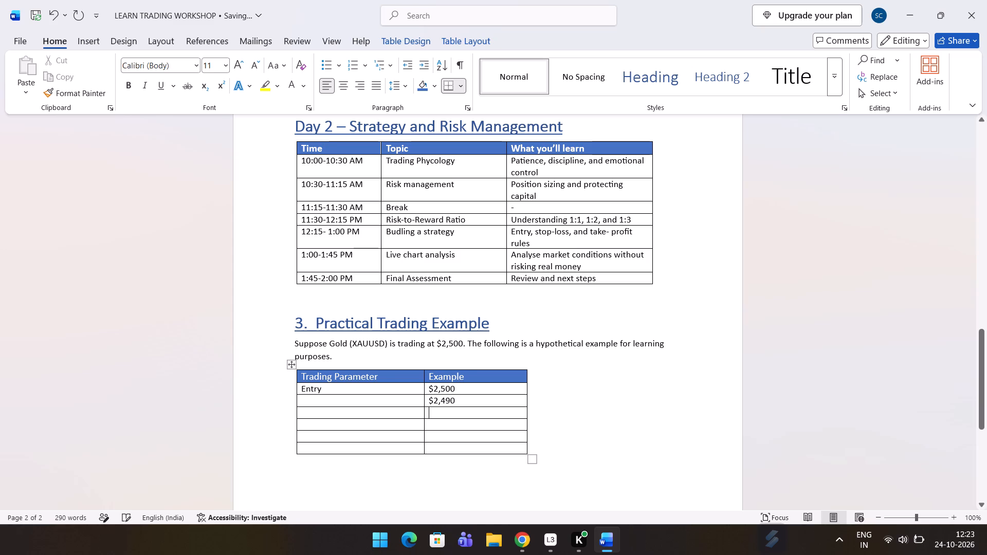
pyautogui.hotkey('shift', '$')
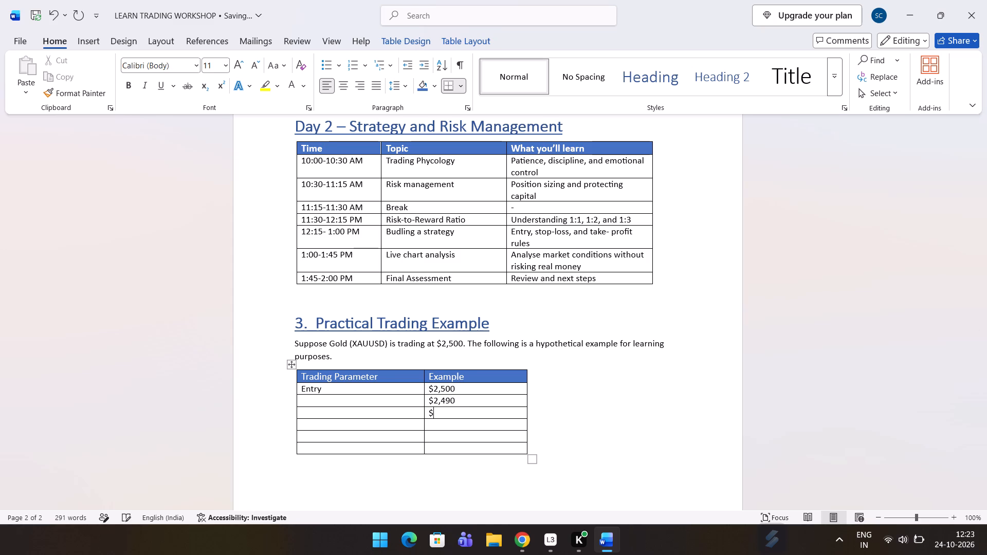
pyautogui.write('2,520')
# Enter "$10", "$20" and "$1:2" in the last three cells of the Example column.
pyautogui.click(443, 423)
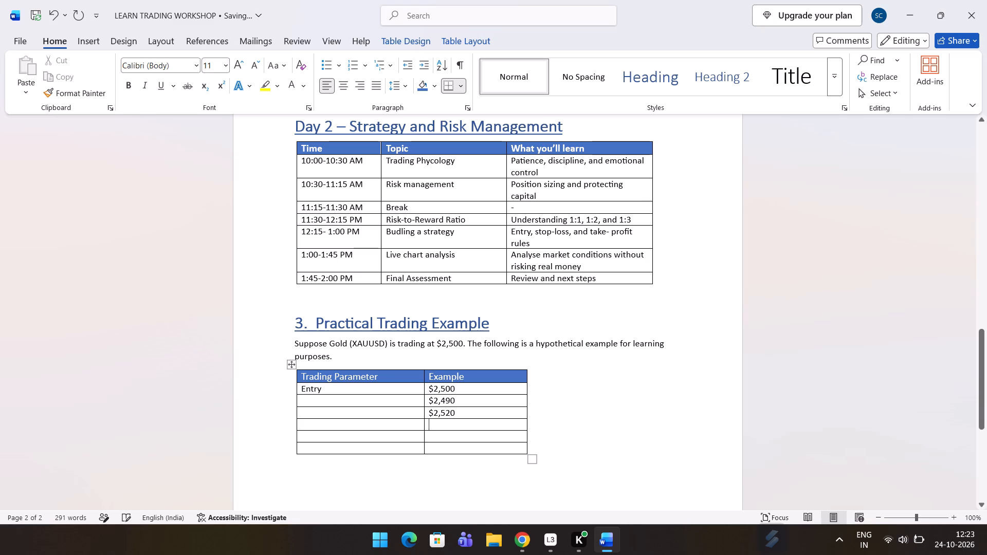
pyautogui.hotkey('shift', '$')
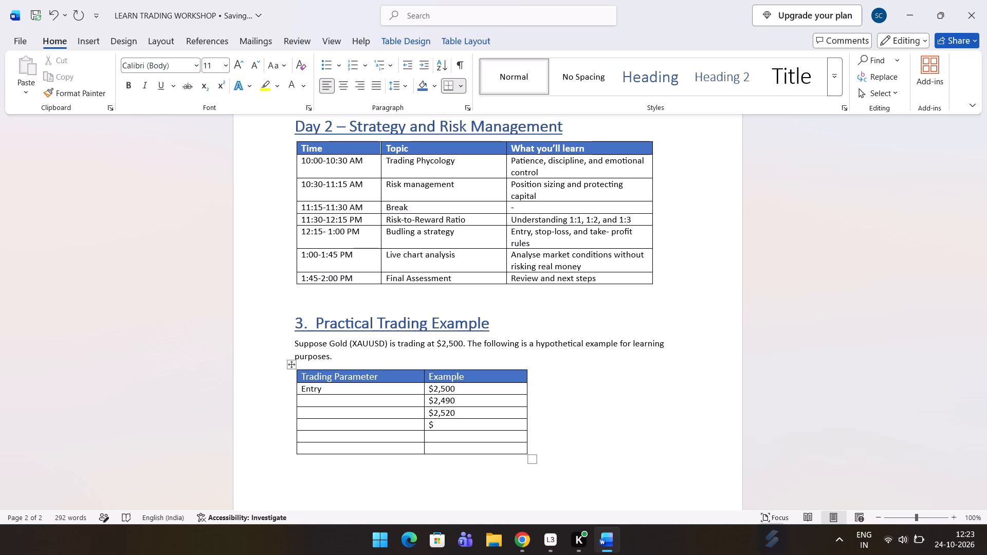
pyautogui.write('10')
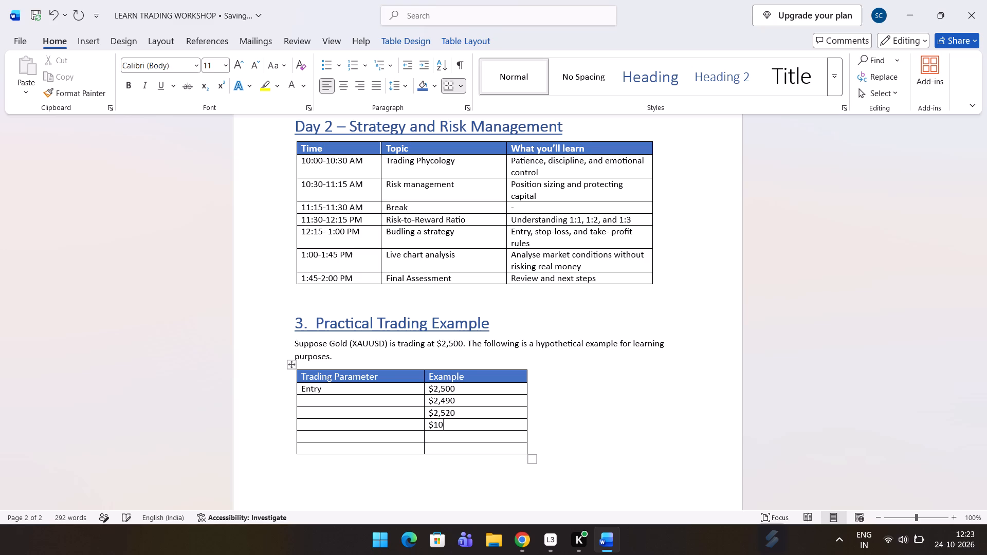
pyautogui.click(441, 432)
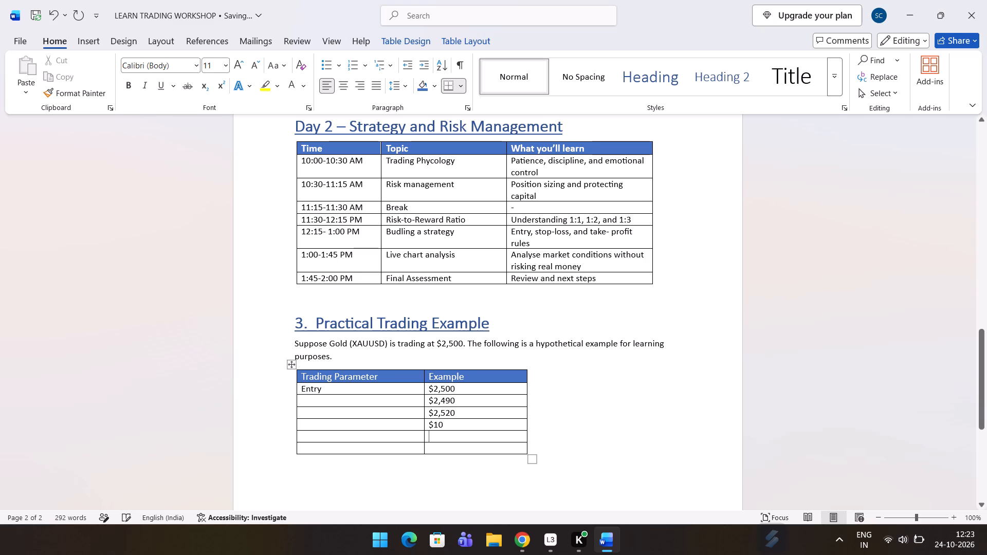
pyautogui.hotkey('shift', '$')
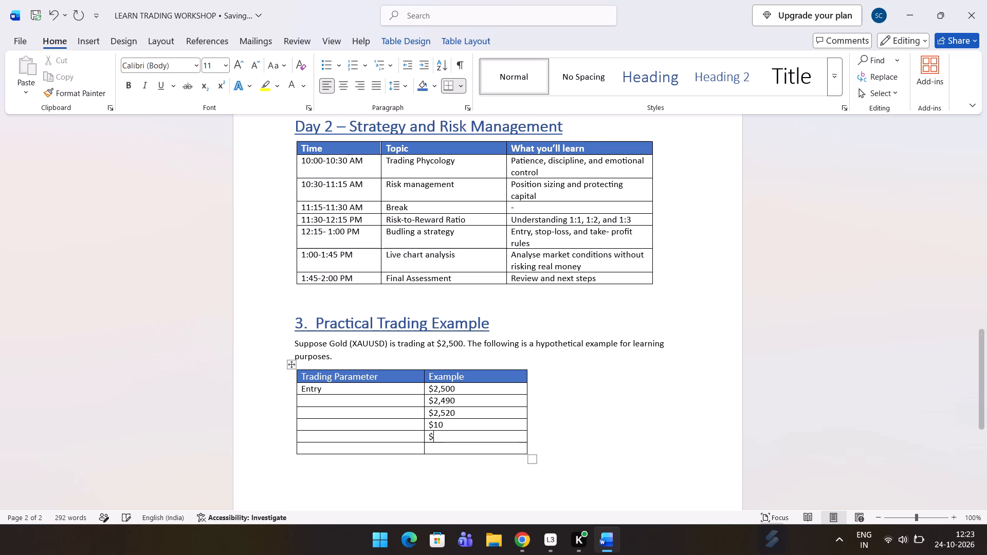
pyautogui.write('20')
pyautogui.click(436, 448)
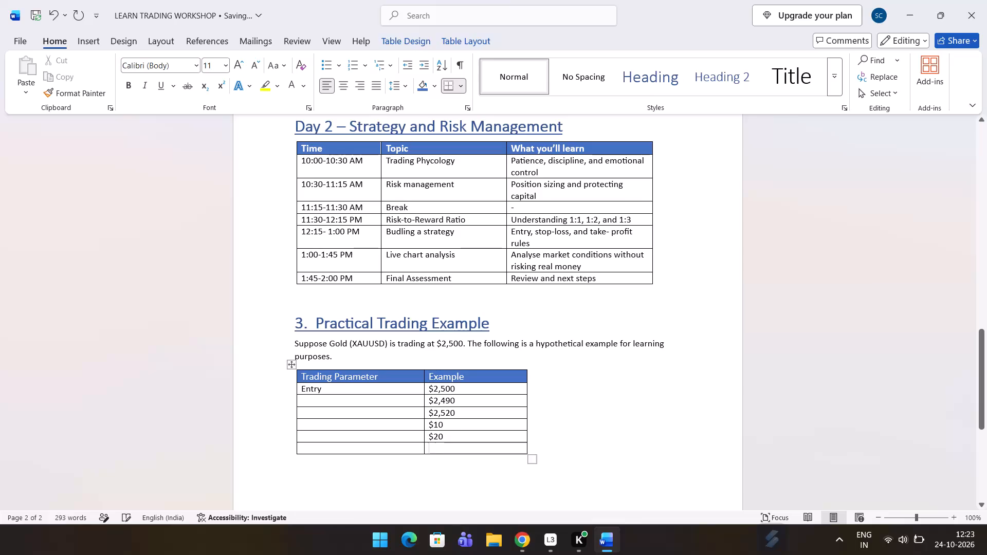
pyautogui.hotkey('shift', '$')
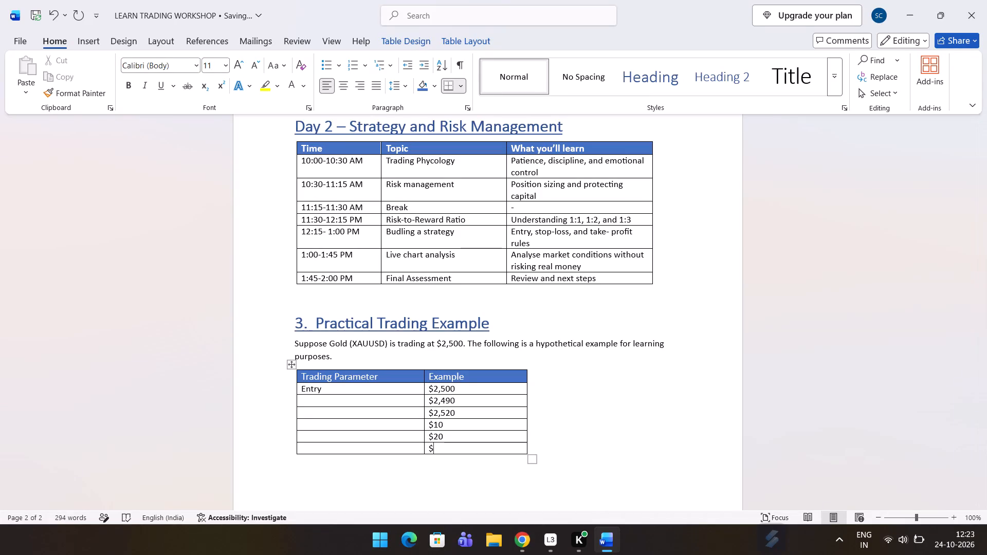
pyautogui.write('1:2')
# Enter "Stop-Loss" and "Take-Profit" in the Trading Parameter cells beside $2,490 and $2,520.
pyautogui.click(395, 403)
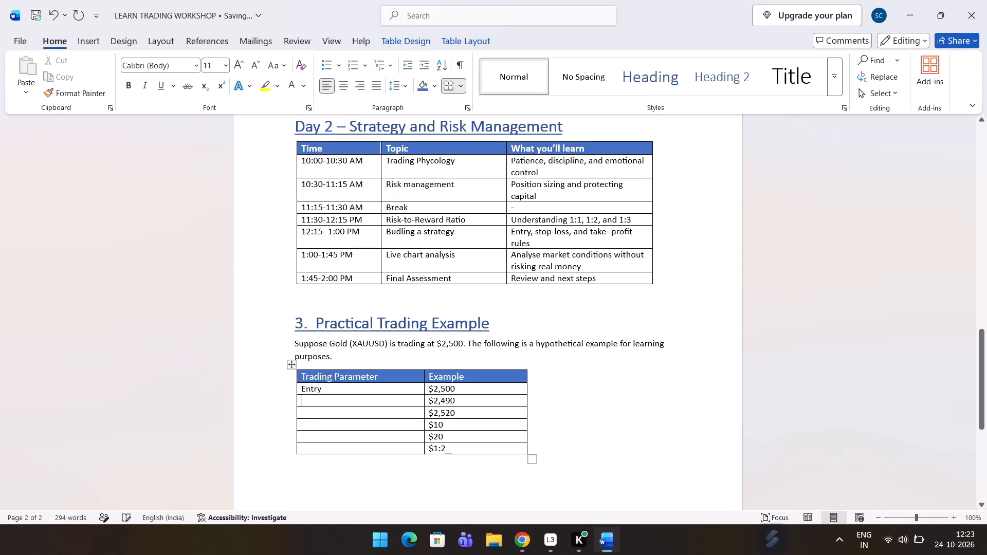
pyautogui.write('stop')
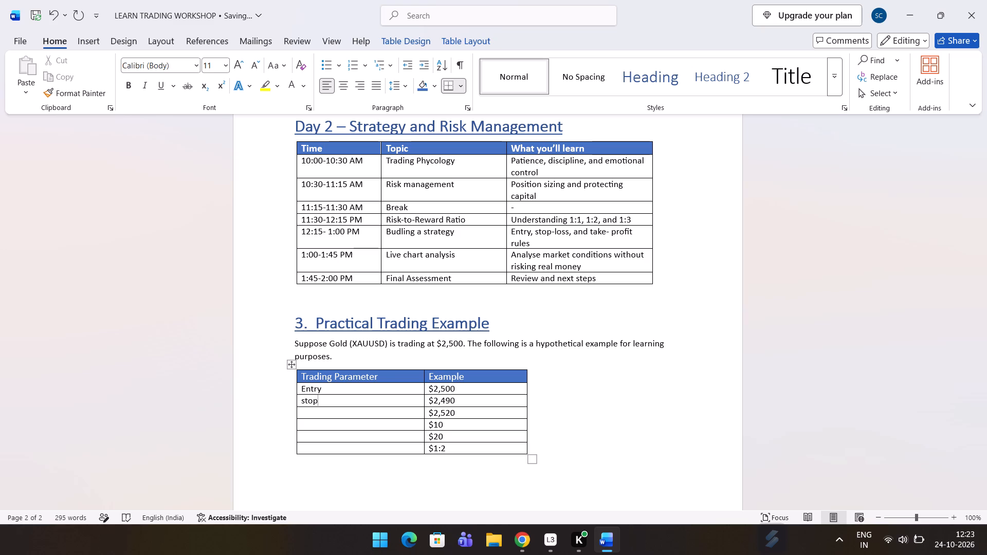
pyautogui.press('-')
pyautogui.write('oss')
pyautogui.click(373, 410)
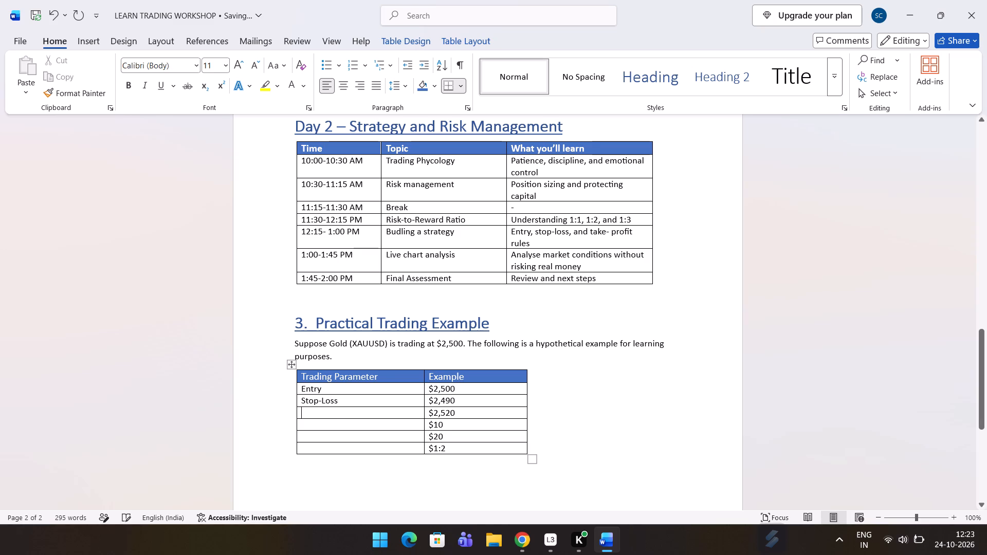
pyautogui.write('ake')
pyautogui.press('-')
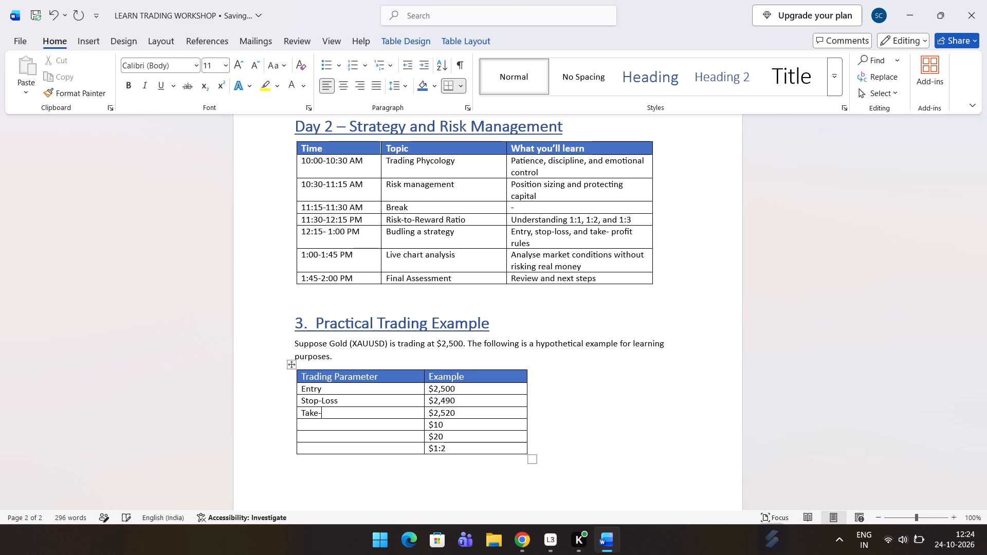
pyautogui.write('rofit')
# Enter "Price Risk" and "Potential Price Reward" in the Trading Parameter cells beside $10 and $20.
pyautogui.click(355, 423)
pyautogui.write('rice')
pyautogui.write('isk')
pyautogui.click(345, 433)
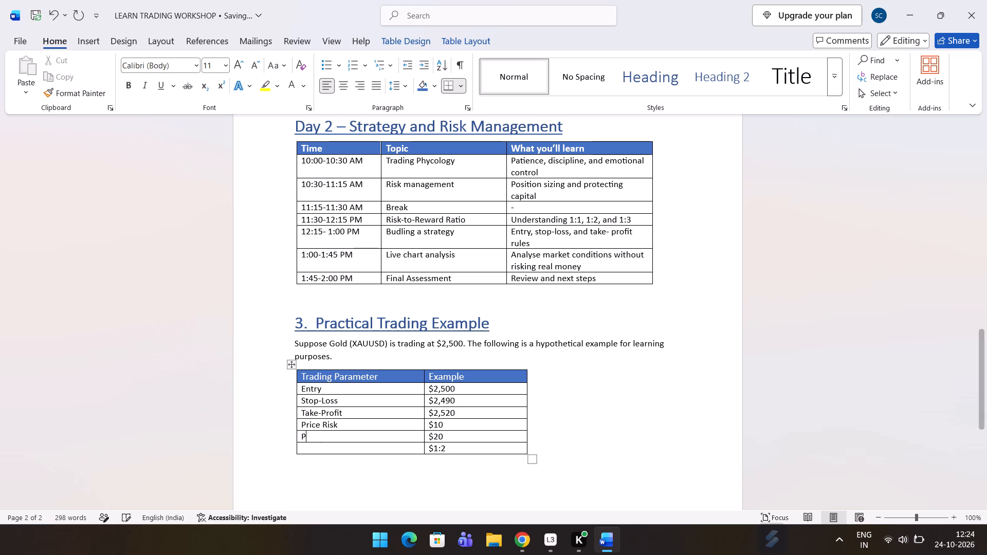
pyautogui.write('tial')
pyautogui.press('space')
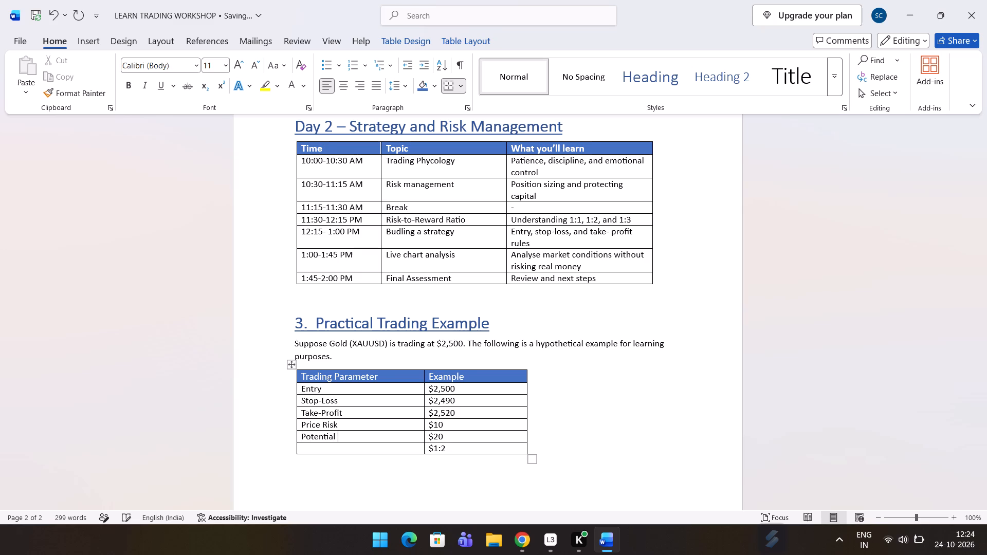
pyautogui.write('rice')
pyautogui.press('space')
pyautogui.press('e')
pyautogui.write('ward')
# Enter "Risk-to-Reward Ratio" in the last cell of the Trading Parameter column.
pyautogui.click(318, 445)
pyautogui.press('BackSpace')
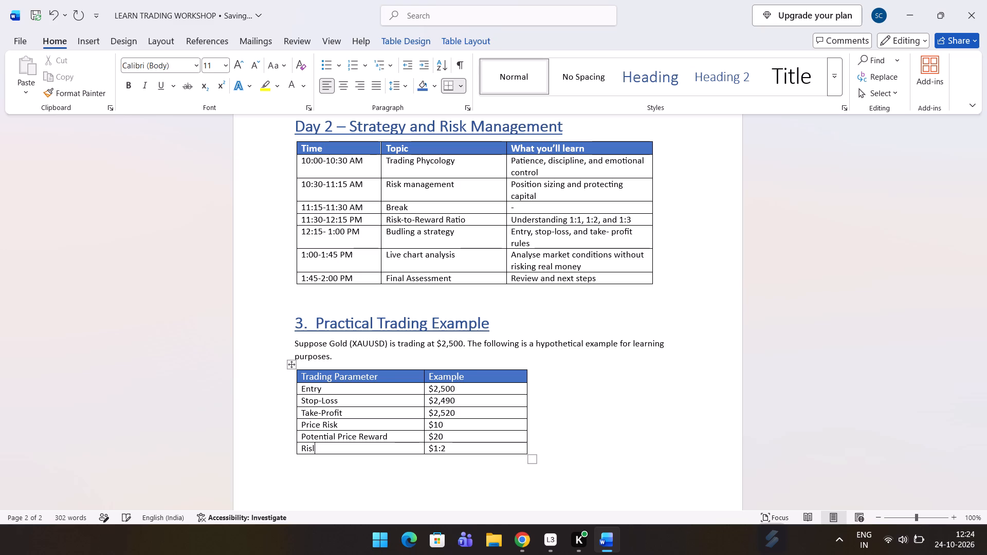
pyautogui.press('BackSpace')
pyautogui.press('k')
pyautogui.press('-')
pyautogui.write('t o')
pyautogui.press('BackSpace')
pyautogui.press('BackSpace')
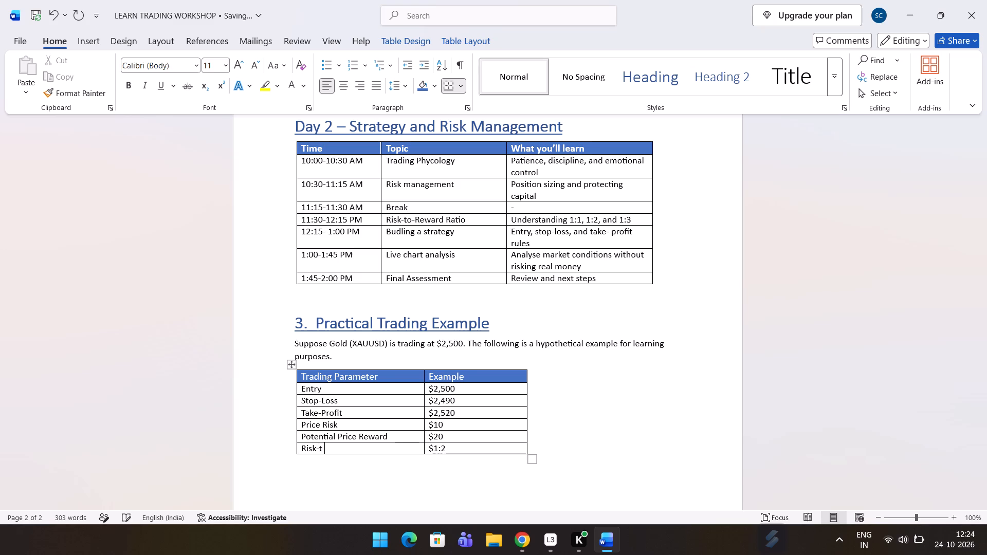
pyautogui.press('o')
pyautogui.write('-')
pyautogui.press('space')
pyautogui.press('BackSpace')
pyautogui.write('ewa')
pyautogui.write('rd')
pyautogui.press('space')
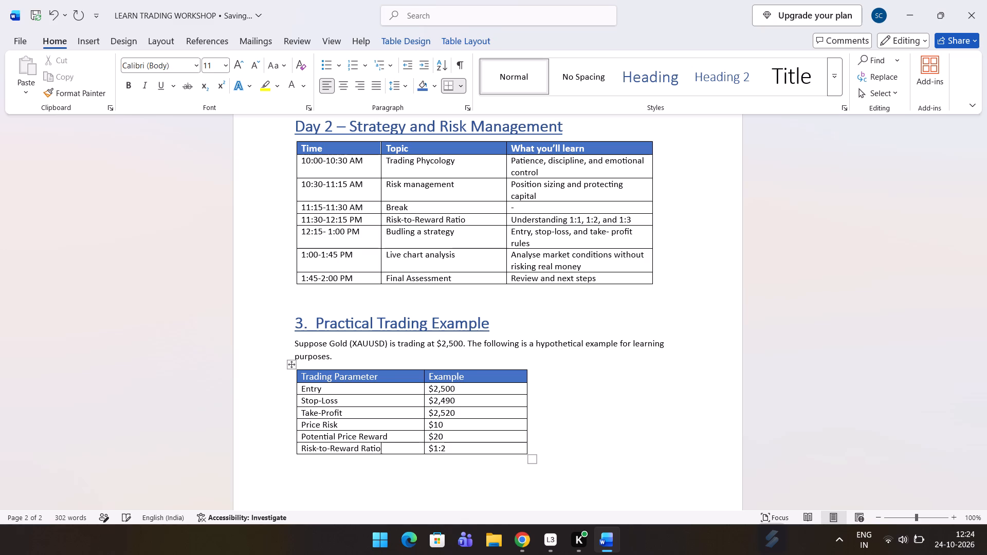
# Add the line "Explanation" below the trading parameters table, leaving one blank line between them.
pyautogui.click(581, 417)
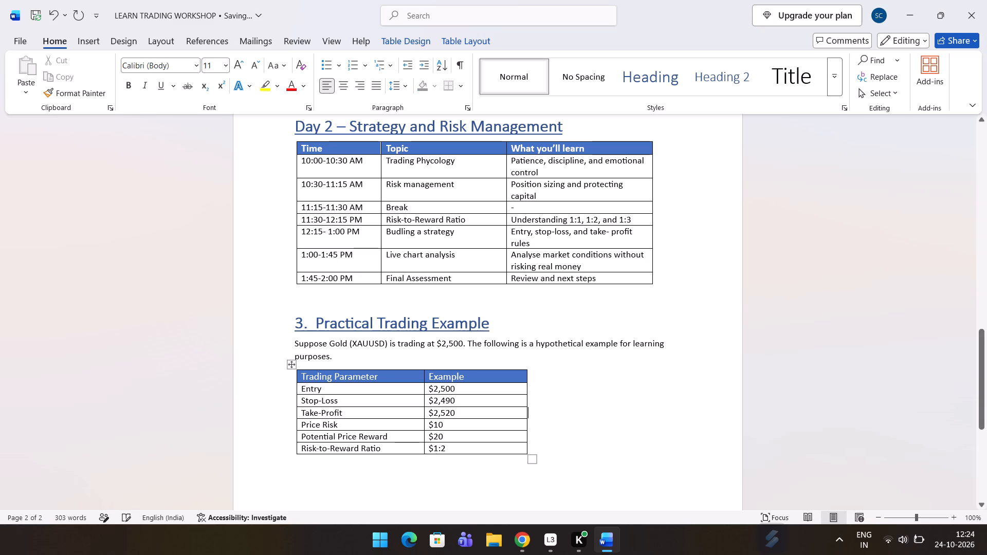
pyautogui.scroll(-1, 581, 417)
pyautogui.click(553, 400)
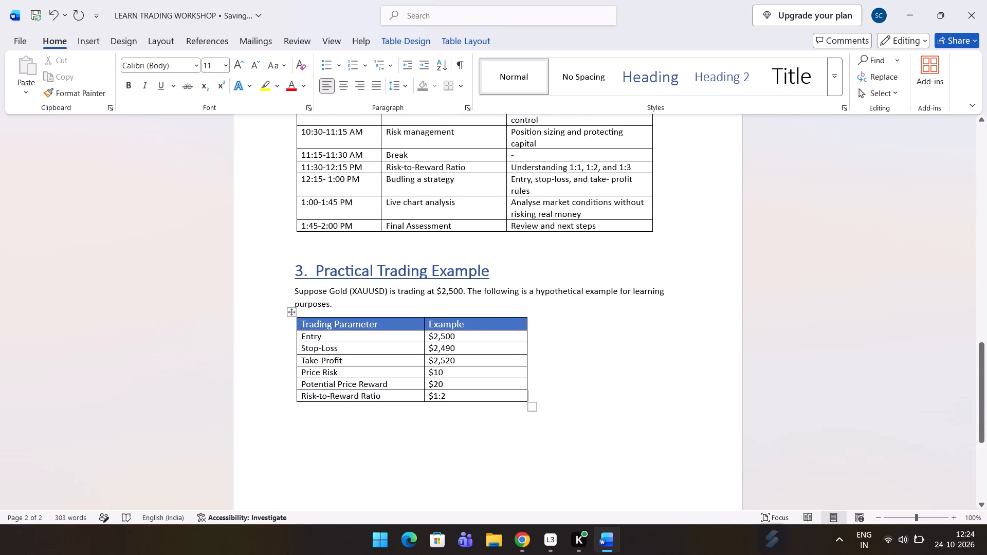
pyautogui.click(309, 413)
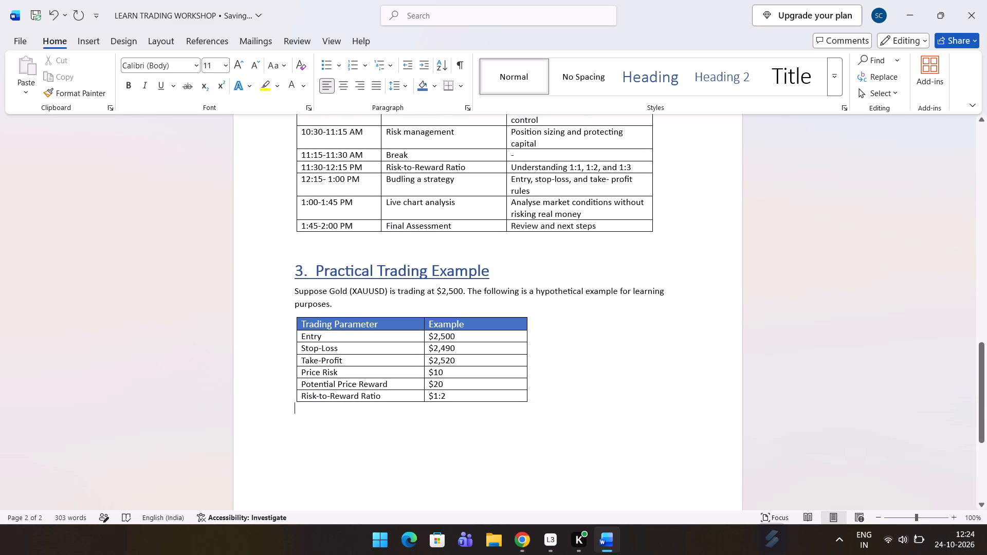
pyautogui.click(288, 427)
pyautogui.press('Return')
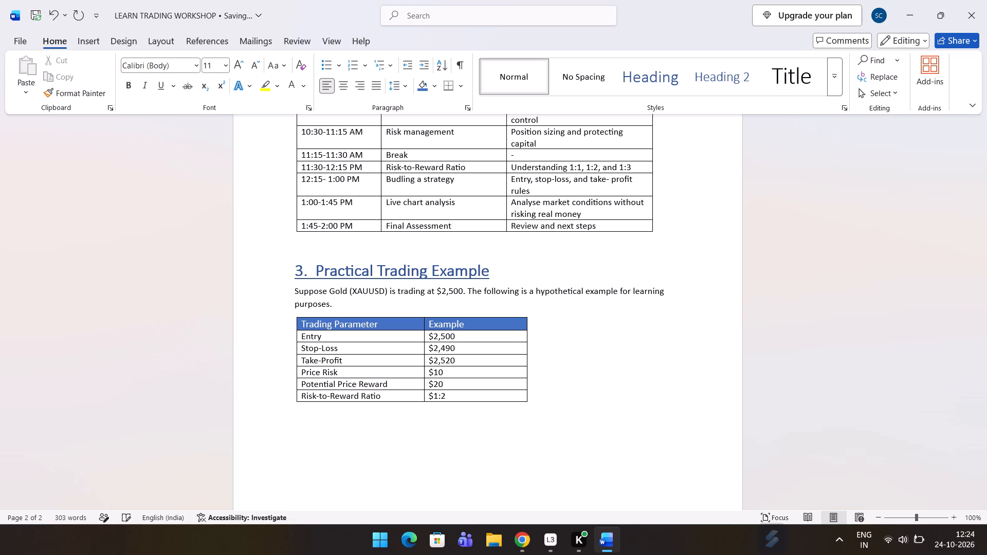
pyautogui.press('w')
pyautogui.press('BackSpace')
pyautogui.press('e')
pyautogui.write('xpla')
pyautogui.write('nation')
# Format the "Explanation" line as bold text at 12 pt.
pyautogui.moveTo(341, 429); pyautogui.dragTo(264, 424)
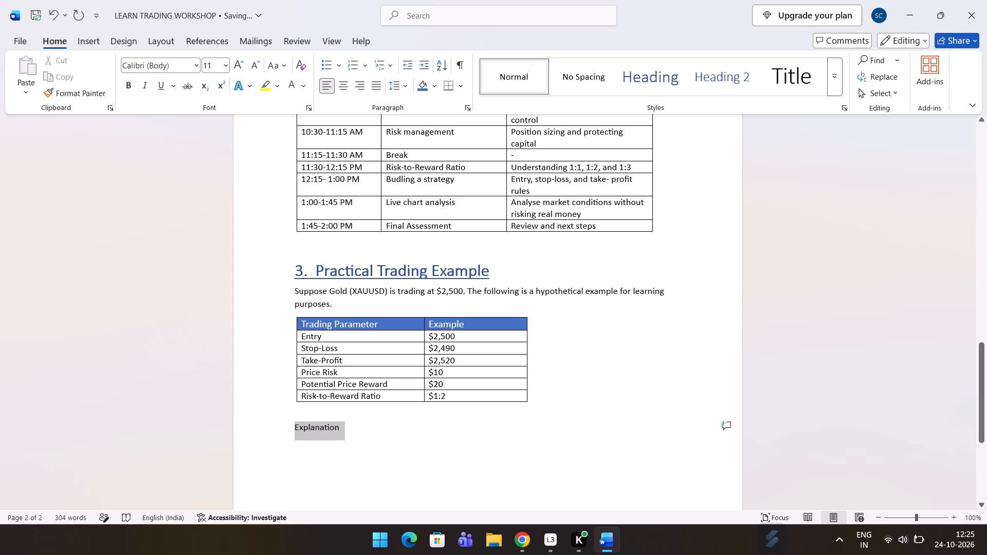
pyautogui.rightClick(320, 429)
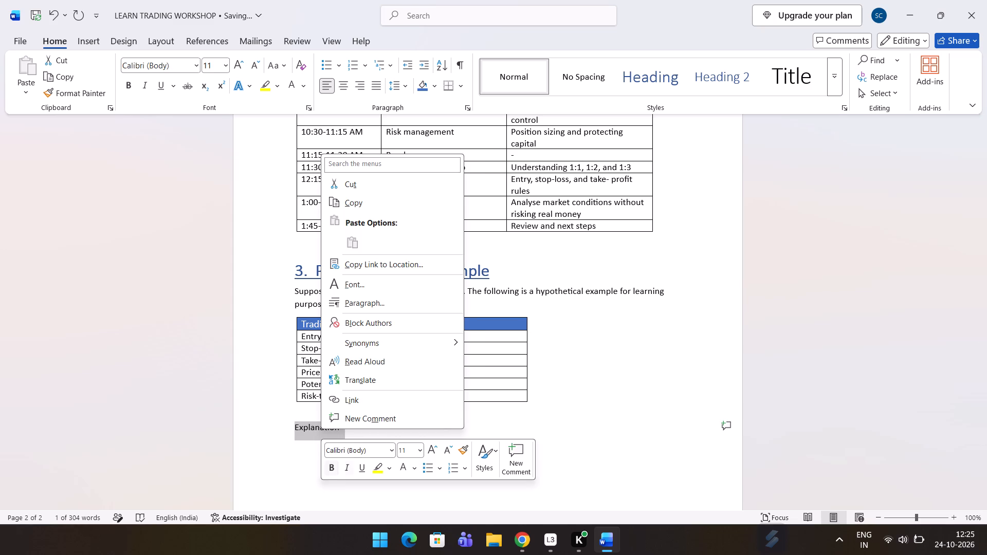
pyautogui.click(334, 472)
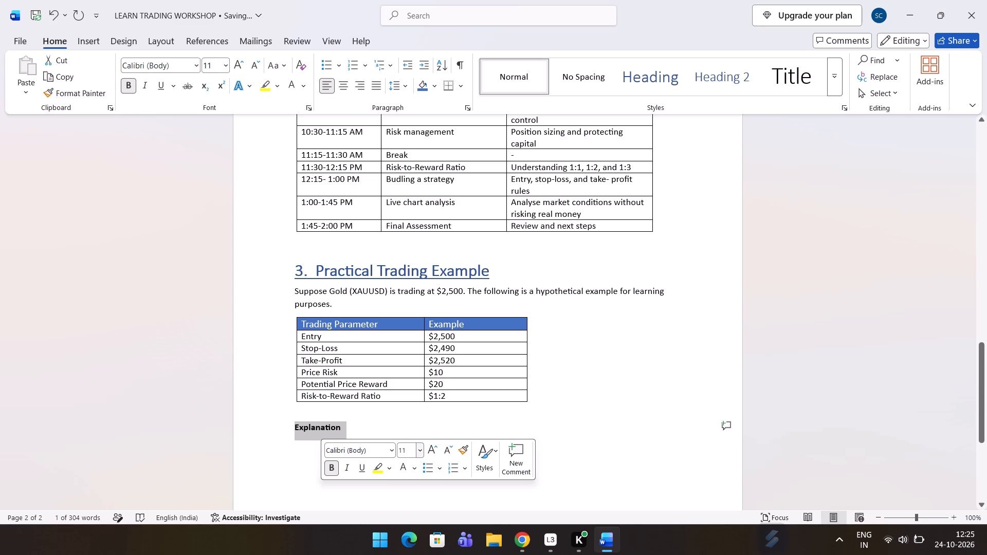
pyautogui.click(421, 451)
pyautogui.click(411, 267)
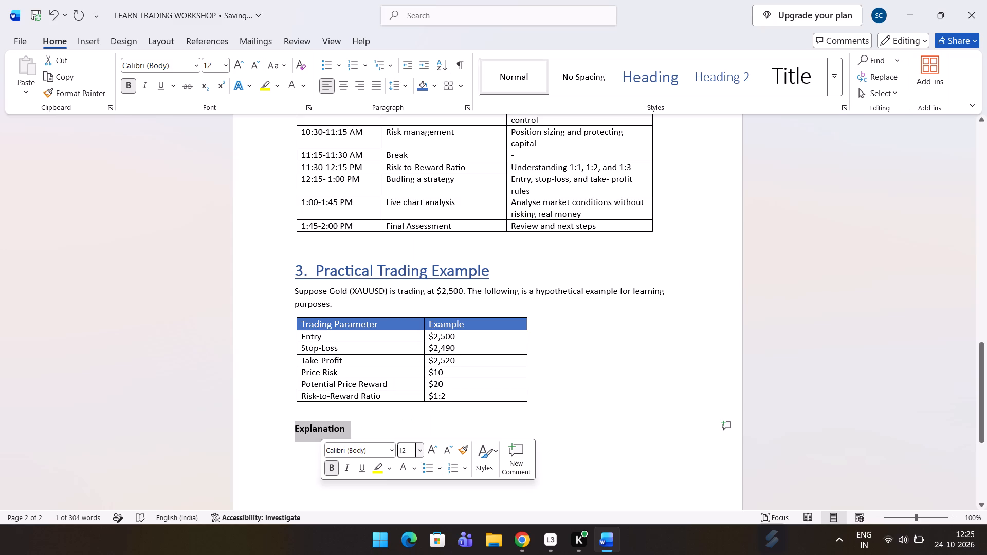
# Start a bulleted list on a new line below "Explanation" and enter the bold label "Entry :" as its first item.
pyautogui.click(361, 423)
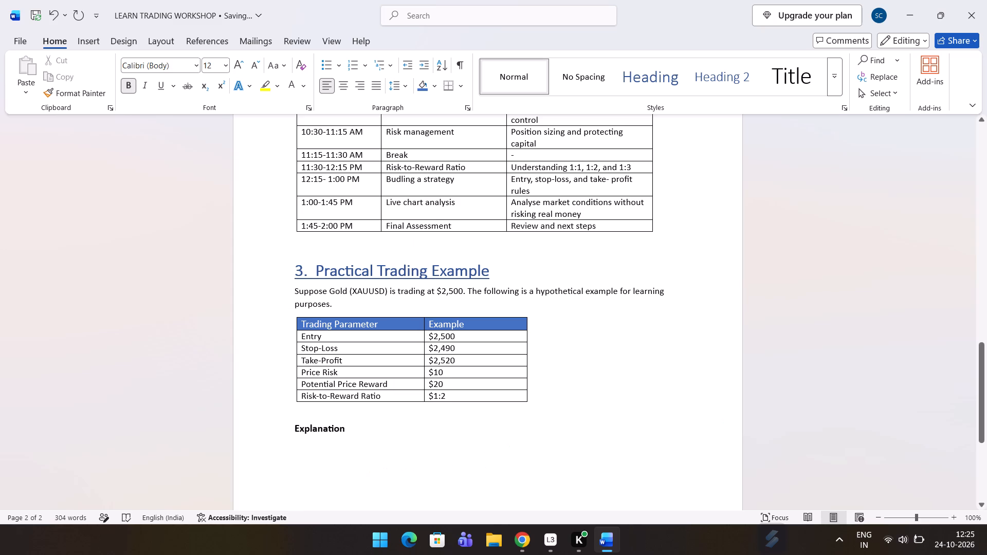
pyautogui.press('Return')
pyautogui.click(334, 61)
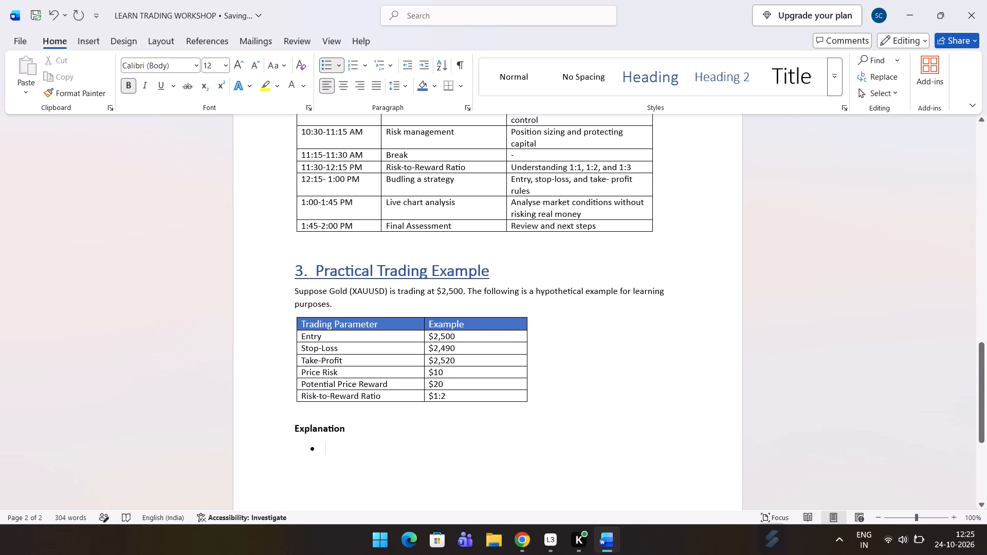
pyautogui.write('entry')
pyautogui.press('space')
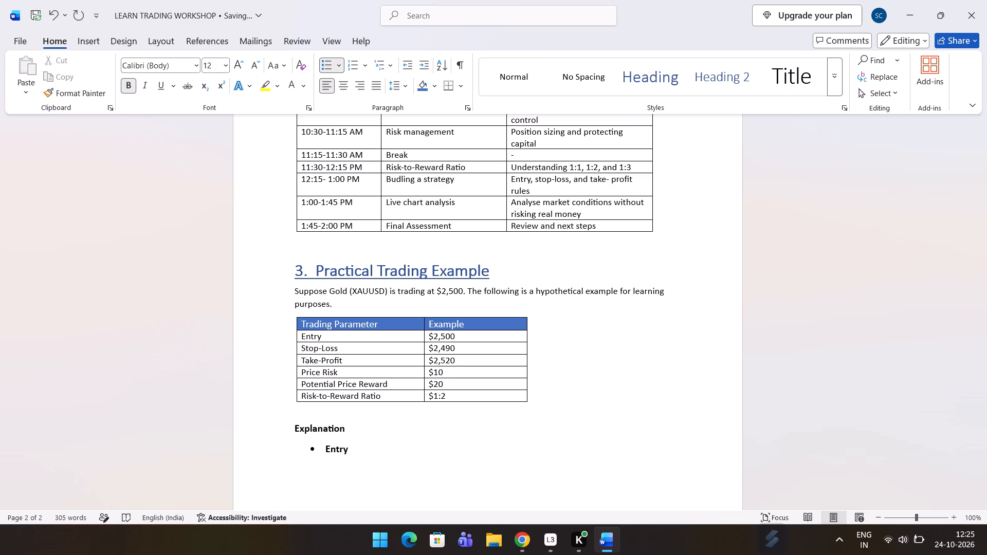
pyautogui.write(':')
pyautogui.press('space')
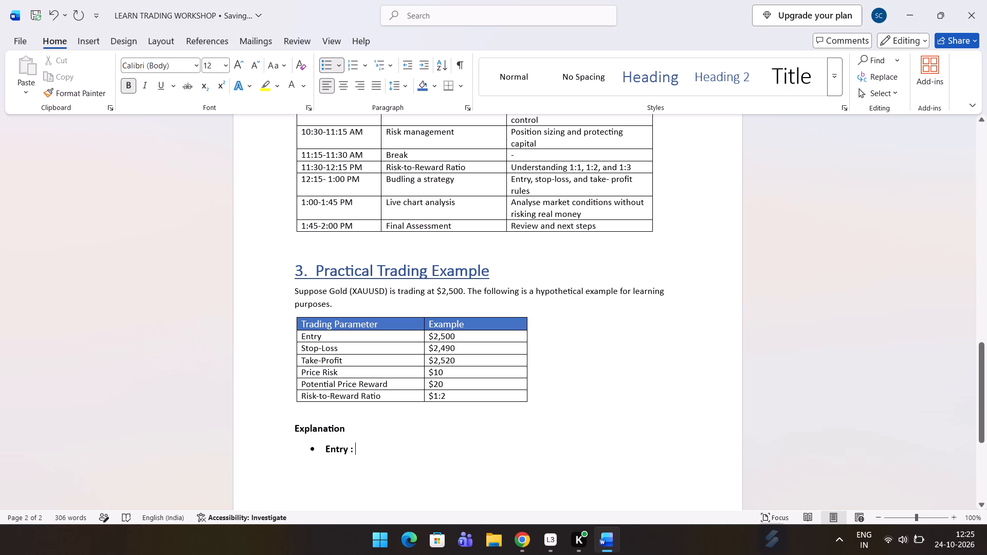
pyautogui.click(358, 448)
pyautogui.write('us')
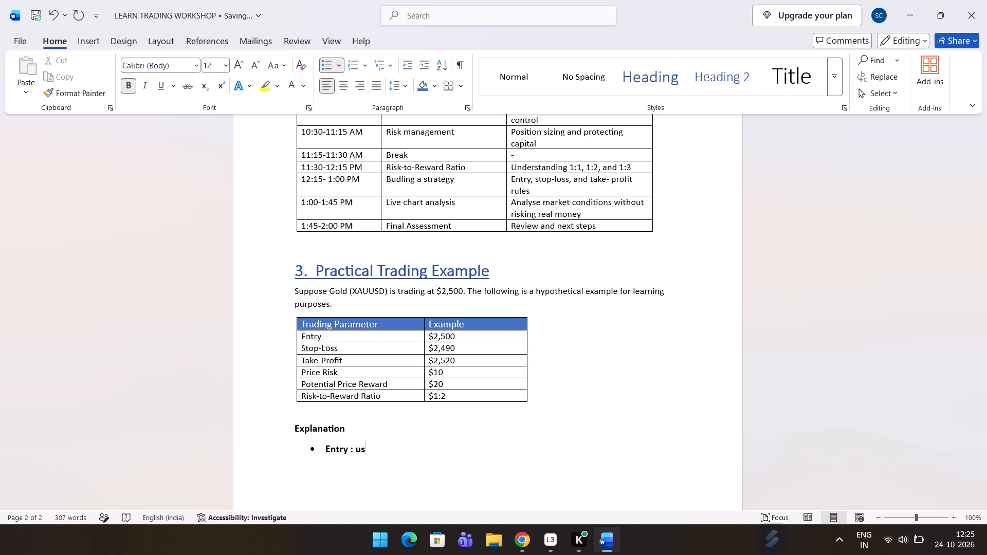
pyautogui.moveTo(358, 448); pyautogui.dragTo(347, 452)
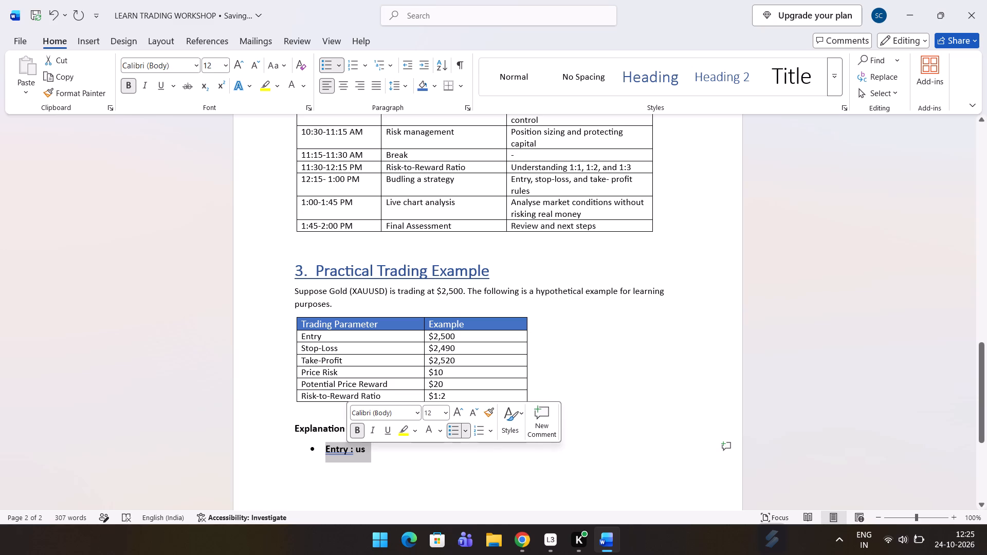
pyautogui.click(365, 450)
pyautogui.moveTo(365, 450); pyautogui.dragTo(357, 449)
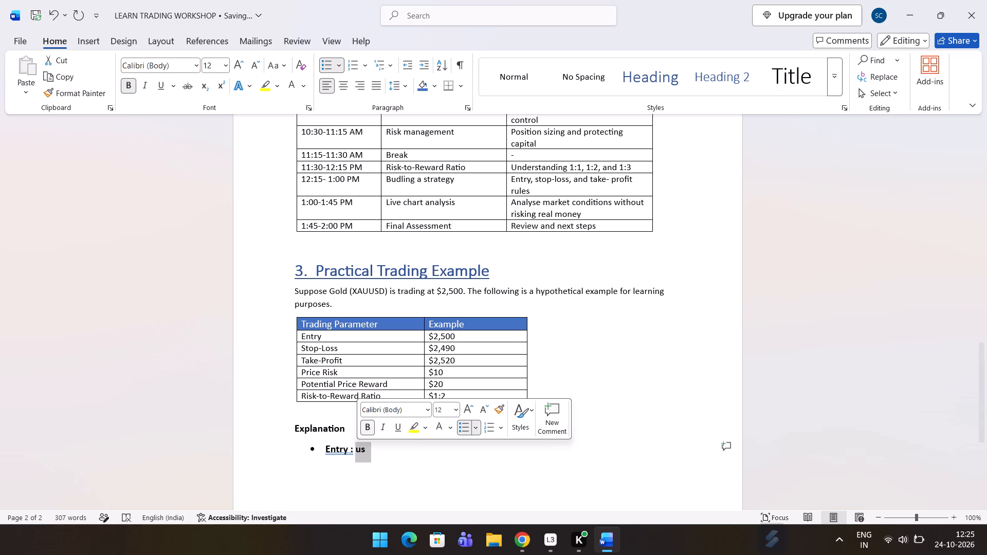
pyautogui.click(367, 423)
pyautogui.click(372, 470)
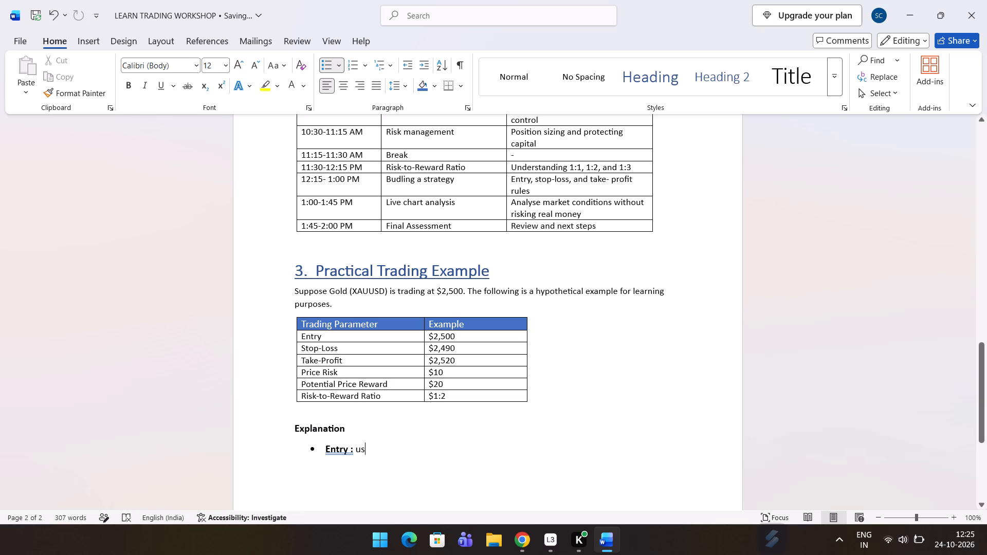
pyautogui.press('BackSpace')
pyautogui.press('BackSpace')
# Correct the first bullet's label to "Entry:" without the space and follow it with "The price where you open the trade.".
pyautogui.press('BackSpace')
pyautogui.press('BackSpace')
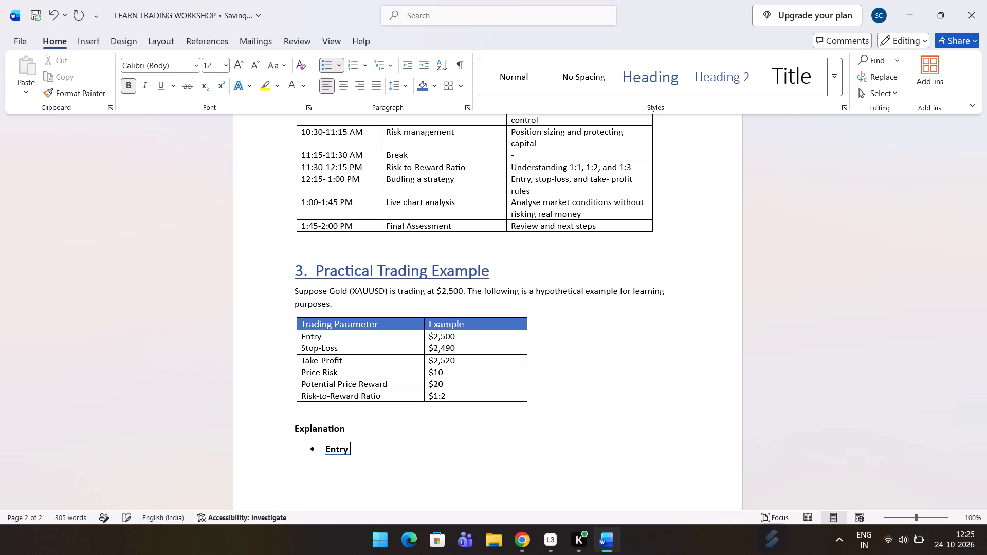
pyautogui.press('BackSpace')
pyautogui.hotkey('shift', ':')
pyautogui.press('space')
pyautogui.press('t')
pyautogui.write('where')
pyautogui.press('space')
pyautogui.write('you')
pyautogui.press('space')
pyautogui.write('open')
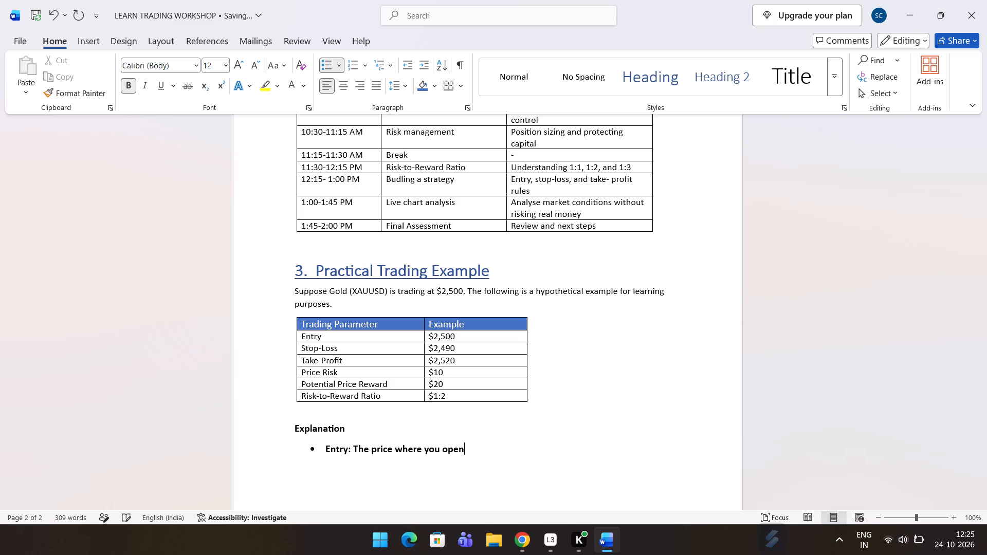
pyautogui.press('space')
pyautogui.write('the trade')
pyautogui.press('.')
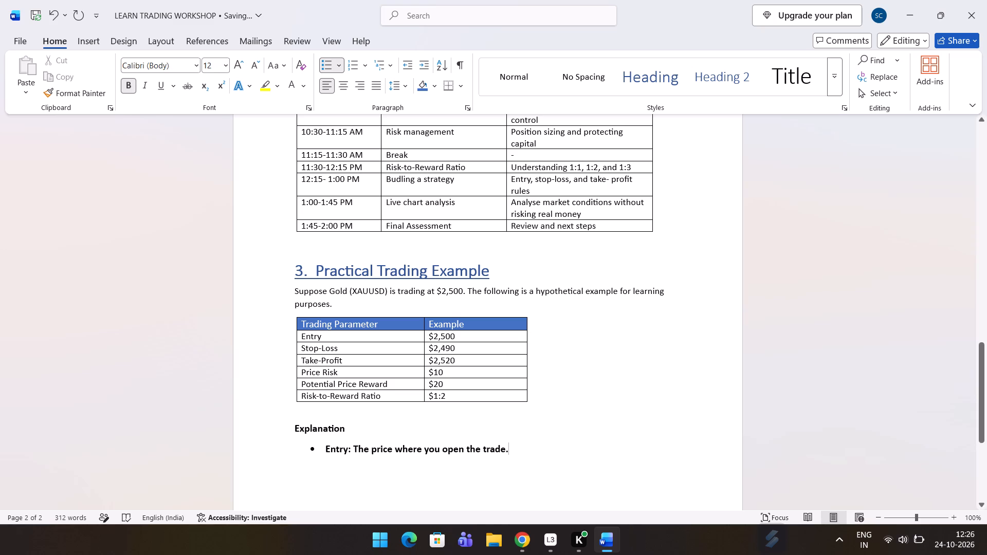
# Remove bold from the sentence after the "Entry:" label in the first bullet.
pyautogui.moveTo(516, 451); pyautogui.dragTo(317, 452)
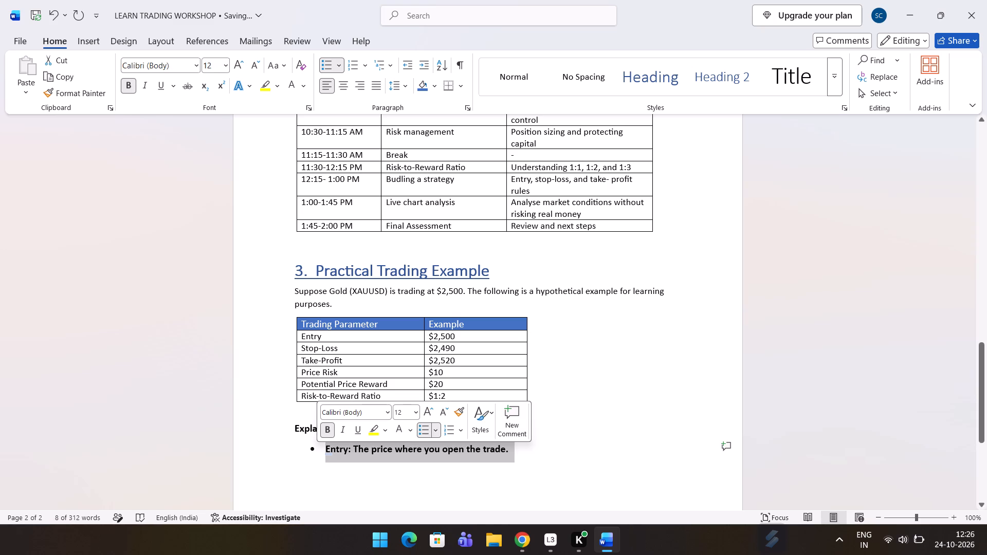
pyautogui.click(354, 444)
pyautogui.moveTo(354, 444); pyautogui.dragTo(521, 443)
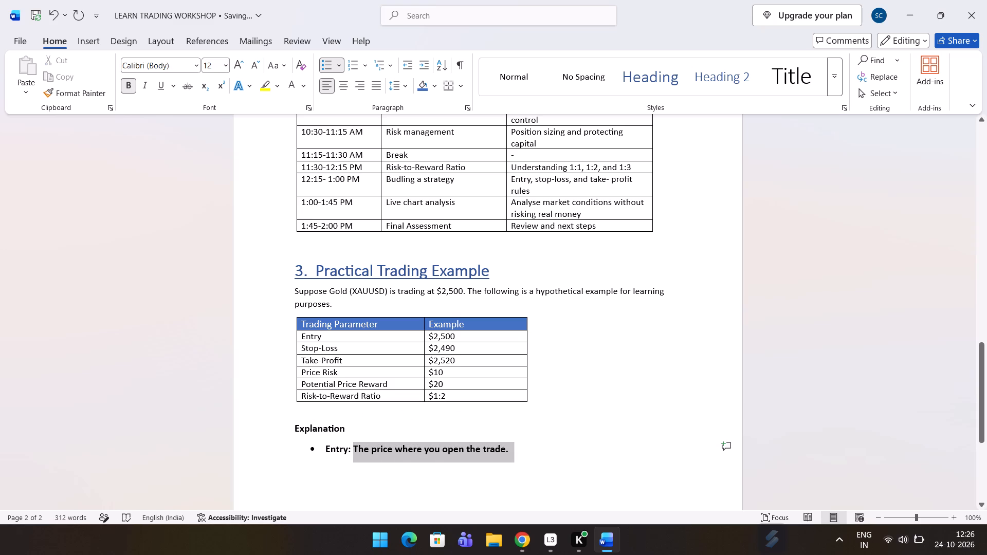
pyautogui.moveTo(521, 443); pyautogui.dragTo(523, 442)
pyautogui.click(537, 419)
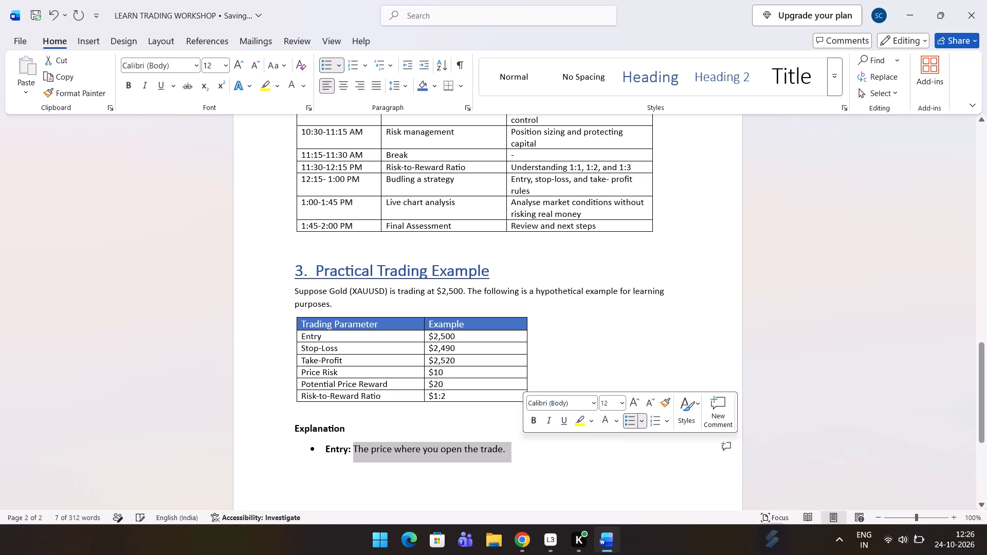
pyautogui.click(319, 464)
# Add a second bullet below the Entry bullet with the whole label "Stop-Loss:" in bold.
pyautogui.click(510, 451)
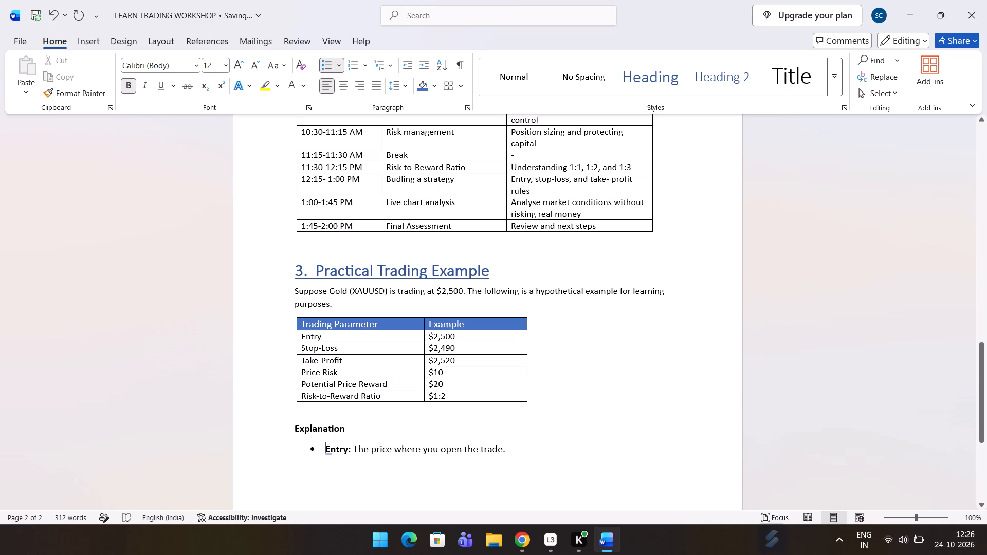
pyautogui.press('Return')
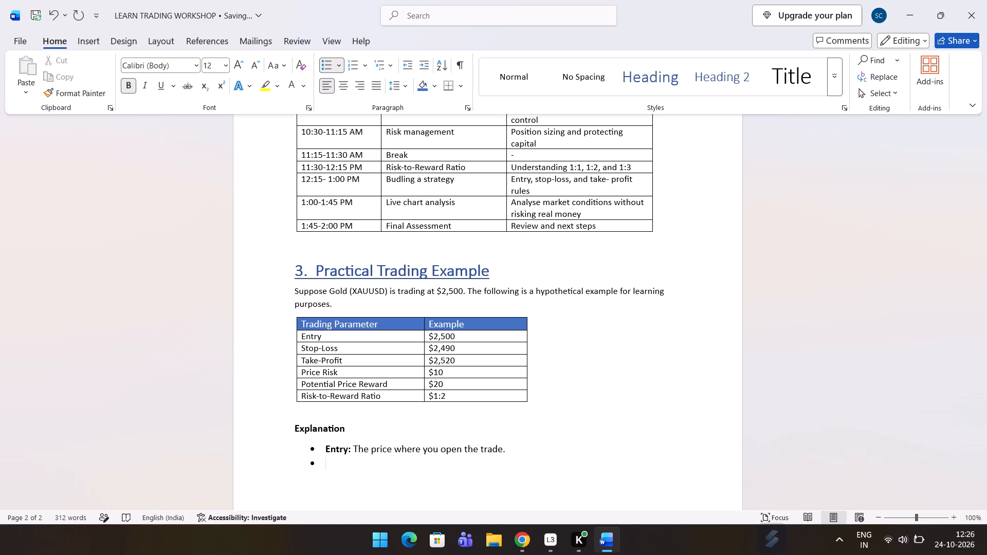
pyautogui.press('s')
pyautogui.write('top')
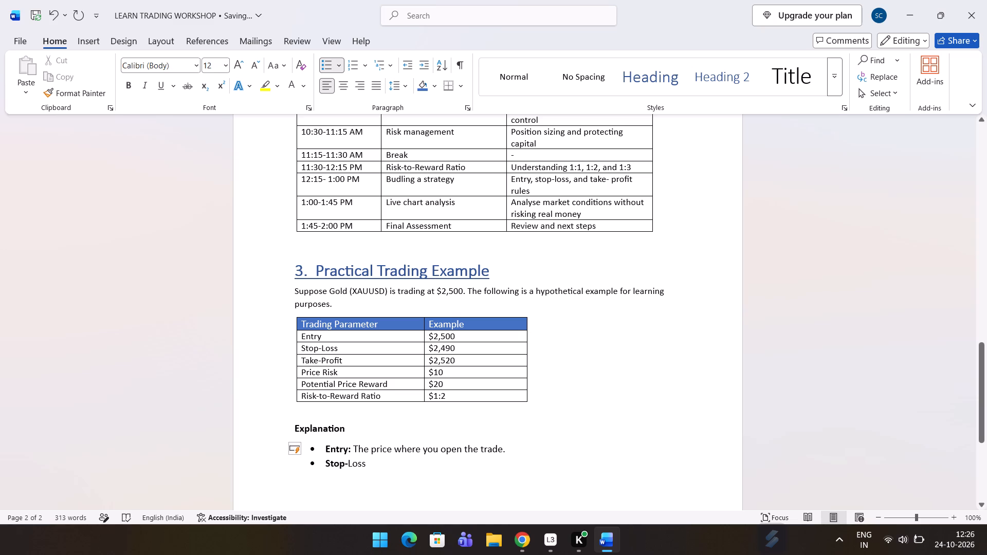
pyautogui.moveTo(369, 460); pyautogui.dragTo(348, 463)
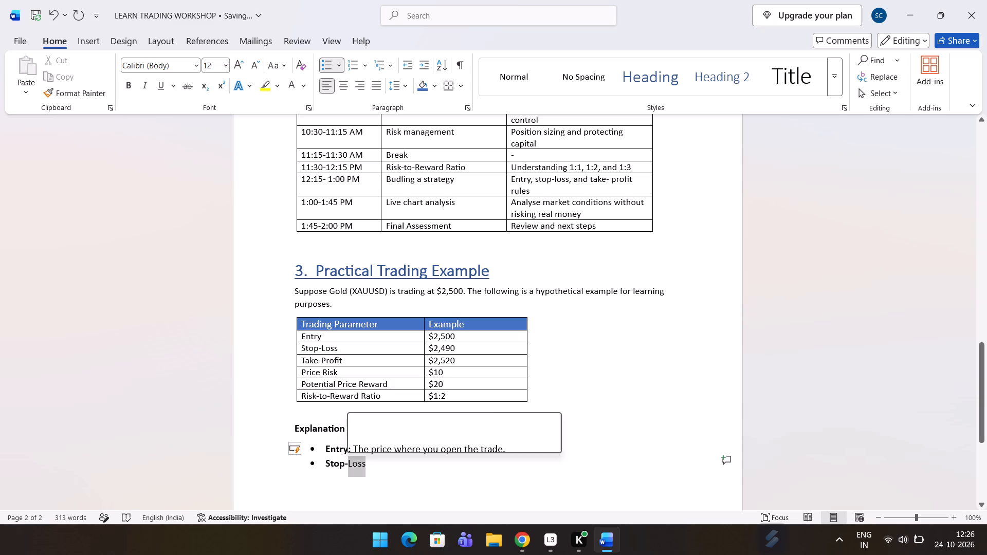
pyautogui.click(359, 440)
pyautogui.click(388, 487)
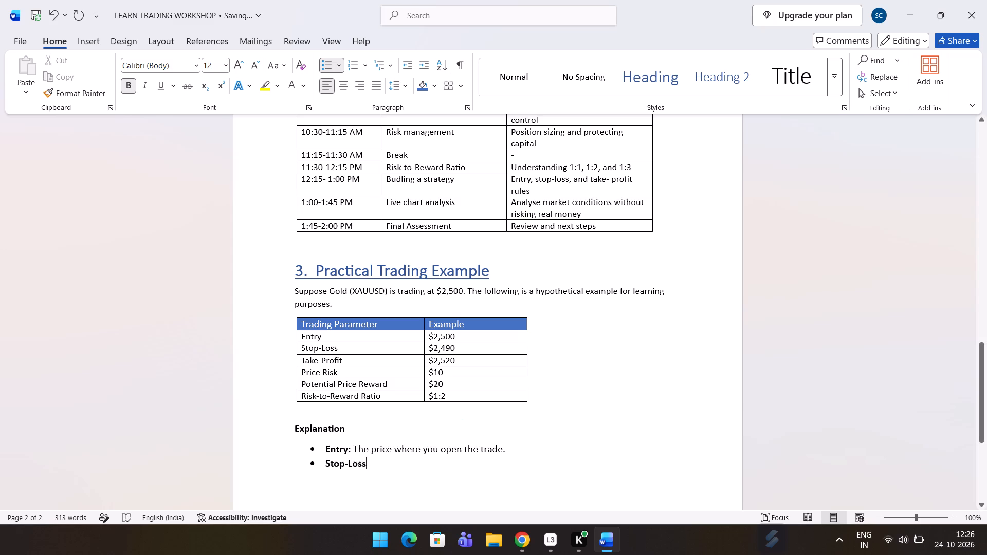
pyautogui.write(':')
pyautogui.press('space')
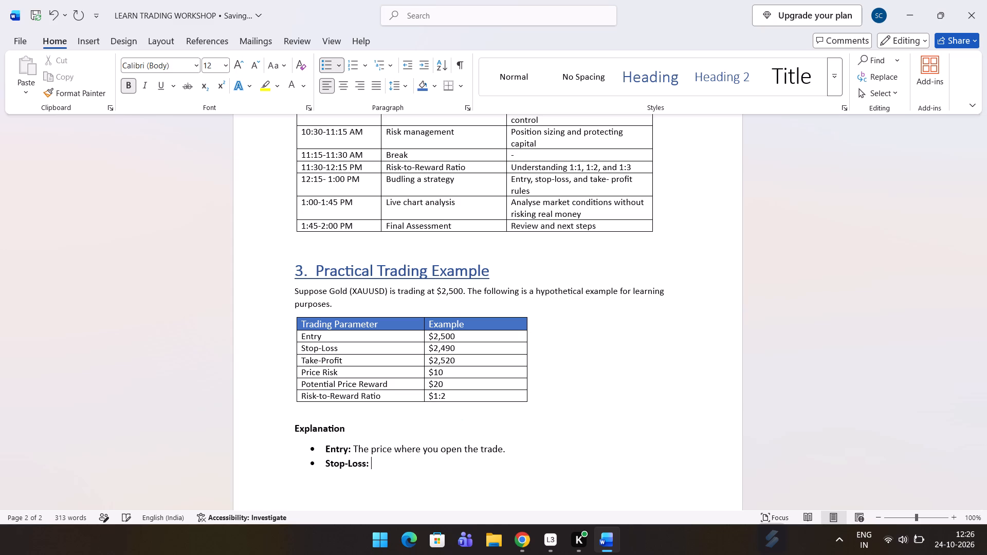
# Continue the Stop-Loss bullet in non-bold text with "The price where".
pyautogui.click(131, 93)
pyautogui.write('where')
pyautogui.press('space')
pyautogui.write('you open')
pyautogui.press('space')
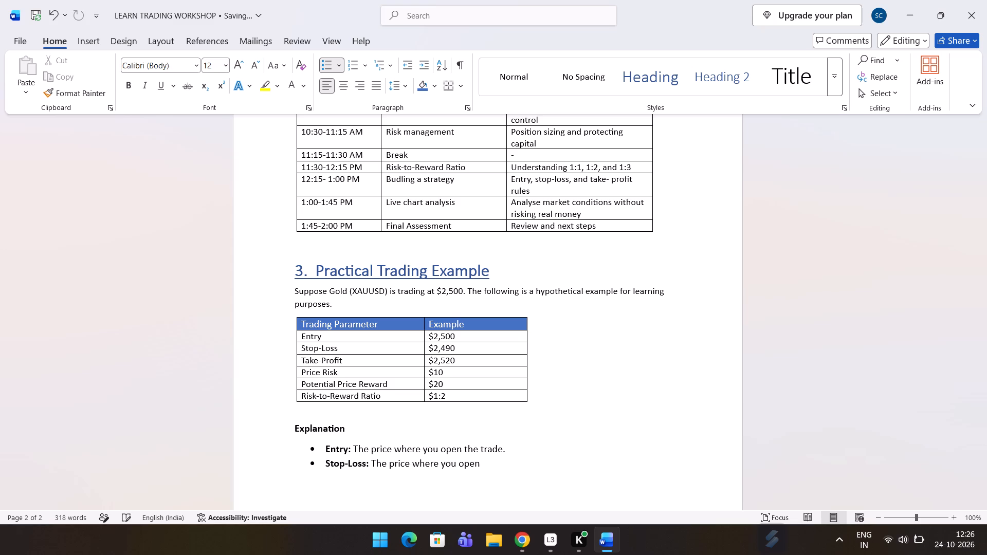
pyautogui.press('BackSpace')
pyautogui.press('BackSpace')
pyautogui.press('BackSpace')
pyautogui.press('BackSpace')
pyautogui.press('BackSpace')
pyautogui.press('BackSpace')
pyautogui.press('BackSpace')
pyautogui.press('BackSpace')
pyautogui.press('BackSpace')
# Complete the Stop-Loss bullet's sentence with "the trade closes to limit the loss.".
pyautogui.write('the')
pyautogui.press('space')
pyautogui.press('t')
pyautogui.write('rade')
pyautogui.press('space')
pyautogui.write('closes')
pyautogui.press('space')
pyautogui.write('to limit')
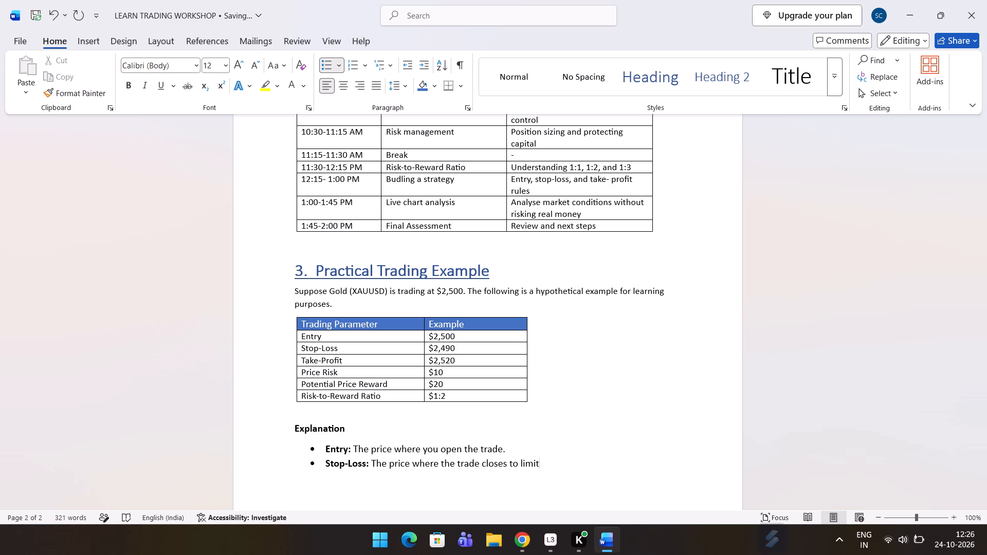
pyautogui.press('space')
pyautogui.write('the loss')
pyautogui.press('.')
# Add a third bullet below the Stop-Loss bullet with the whole label "Take-Profit:" in bold.
pyautogui.press('Return')
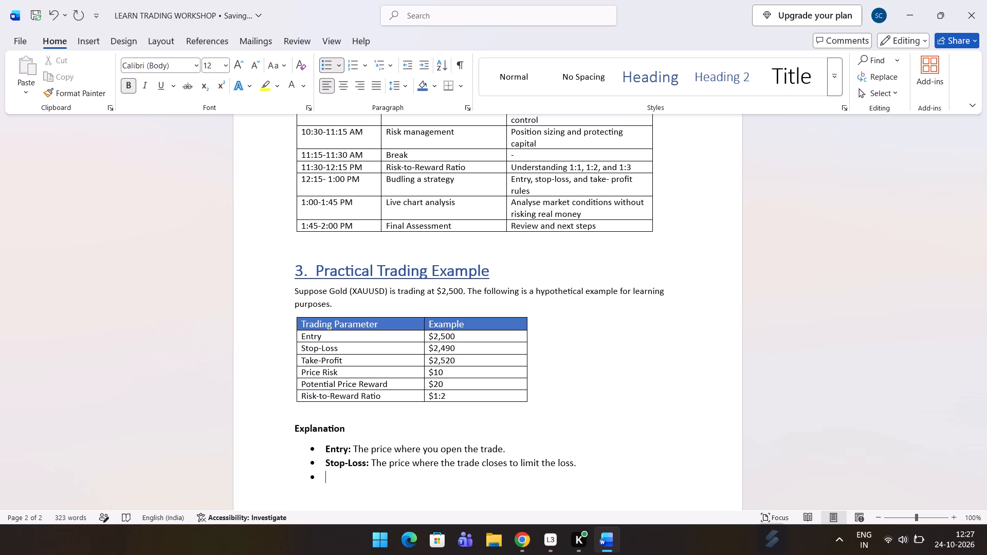
pyautogui.press('t')
pyautogui.write('ake')
pyautogui.press('-')
pyautogui.press('p')
pyautogui.write('rofit')
pyautogui.moveTo(377, 474); pyautogui.dragTo(353, 474)
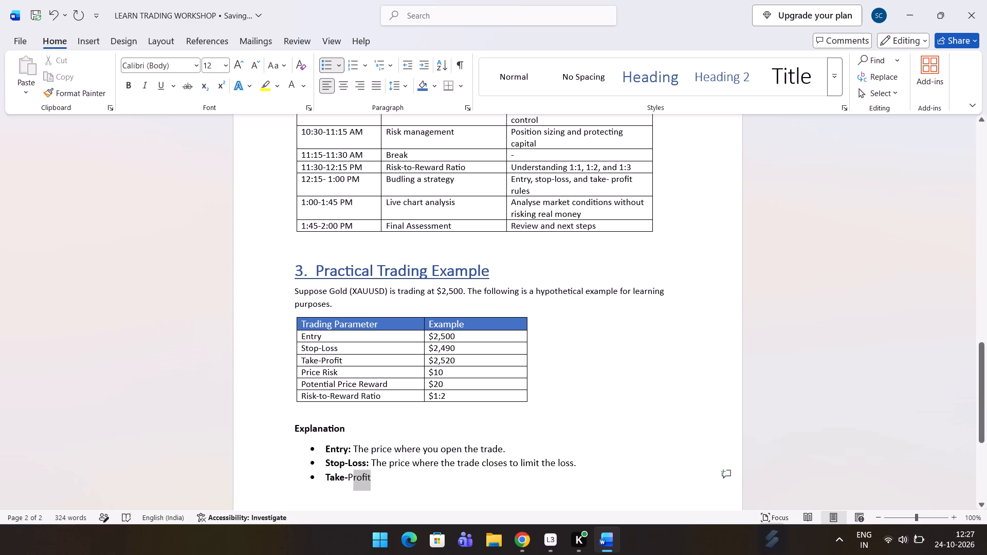
pyautogui.moveTo(353, 474); pyautogui.dragTo(350, 475)
pyautogui.click(361, 451)
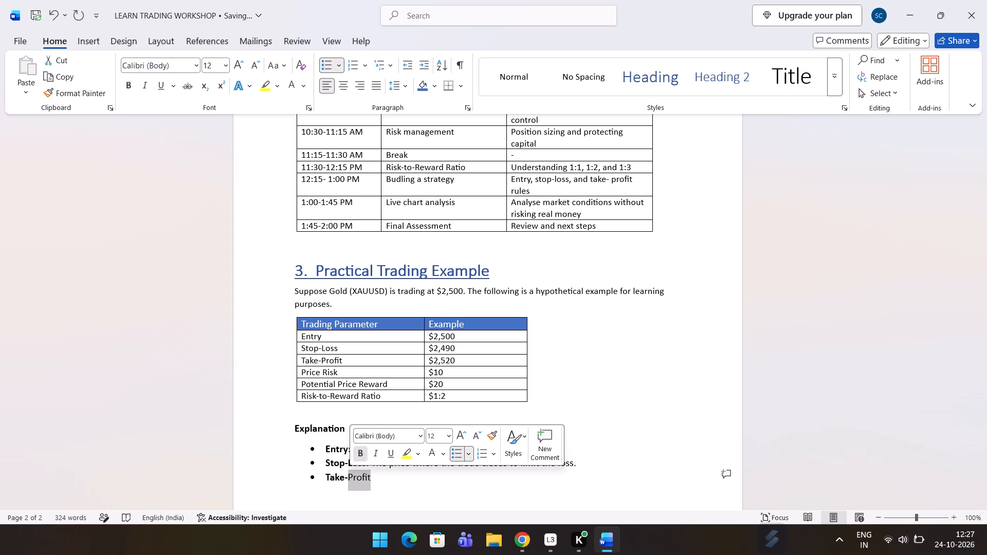
pyautogui.click(377, 483)
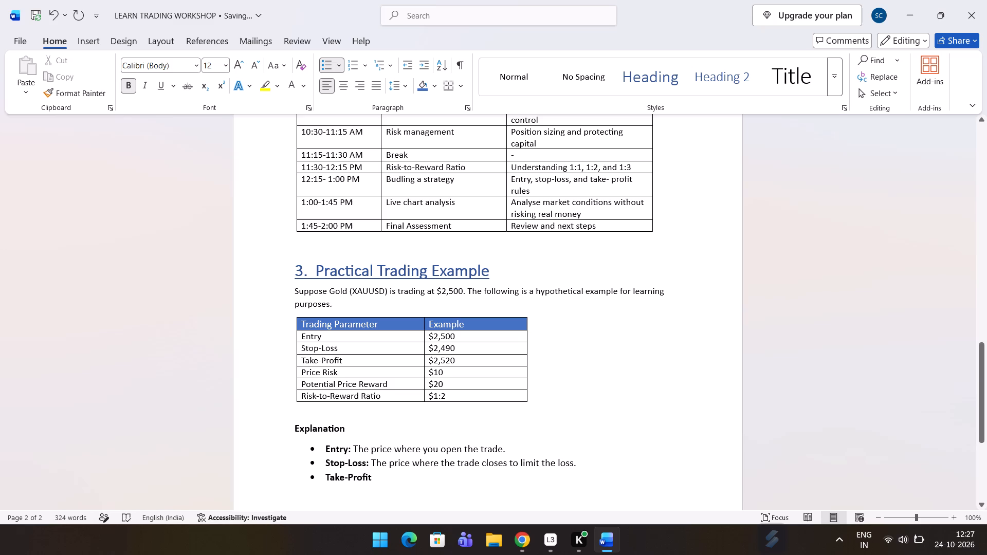
pyautogui.write(':')
pyautogui.press('space')
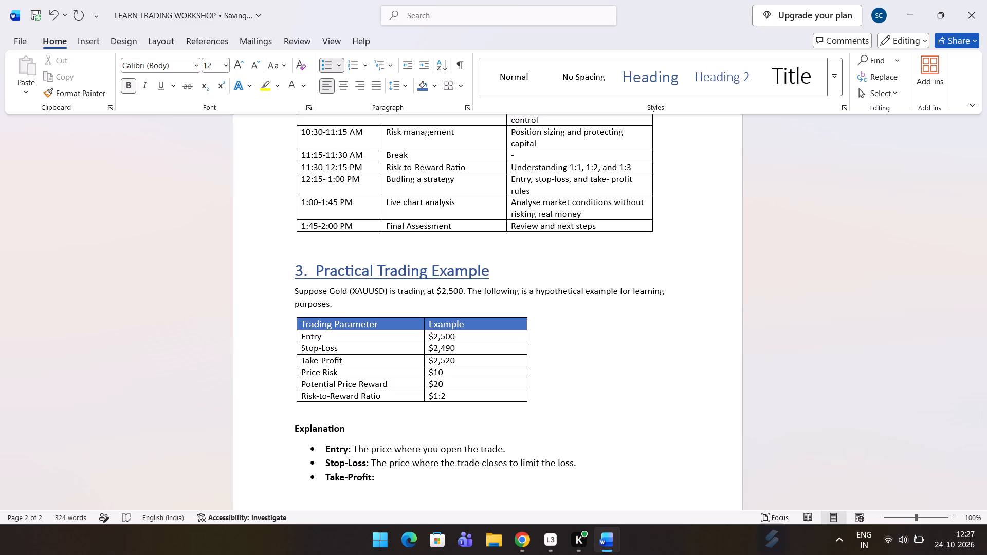
# Continue the Take-Profit bullet in non-bold text with "The target price where the trade".
pyautogui.click(129, 86)
pyautogui.write('get')
pyautogui.press('space')
pyautogui.write('price')
pyautogui.press('space')
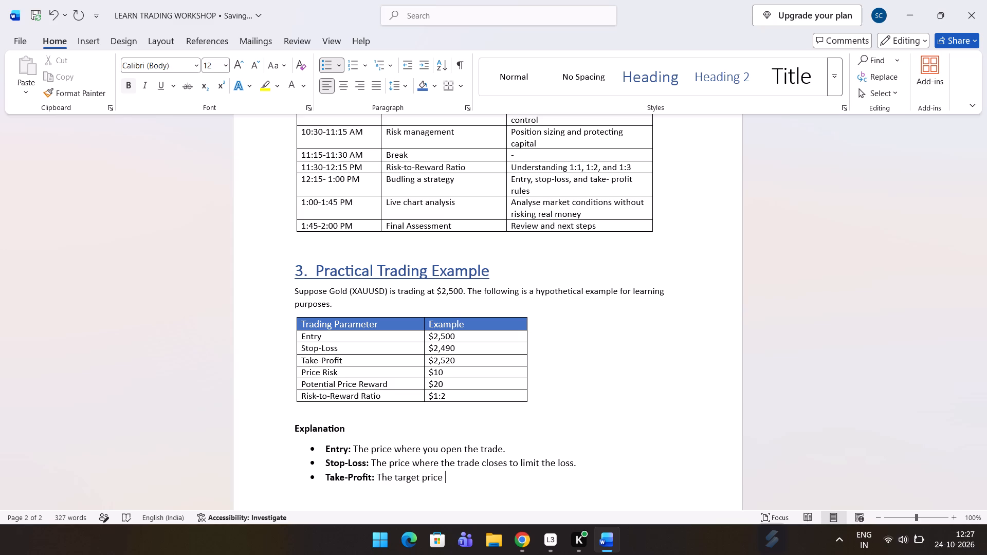
pyautogui.write('where')
pyautogui.press('space')
pyautogui.press('l')
pyautogui.press('BackSpace')
pyautogui.write('the')
pyautogui.press('space')
pyautogui.write('trade')
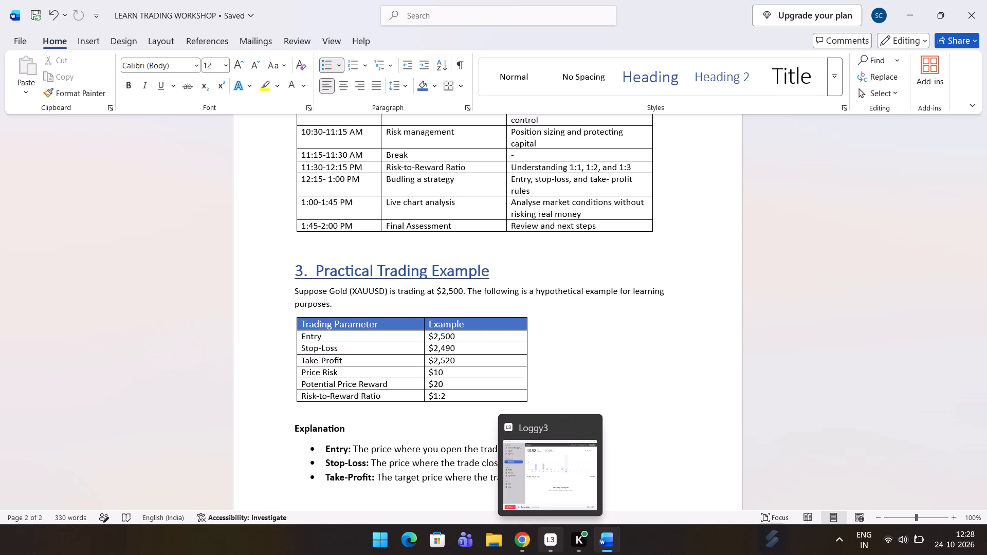
# Complete the Take-Profit bullet's sentence with "closes for profit.".
pyautogui.click(680, 396)
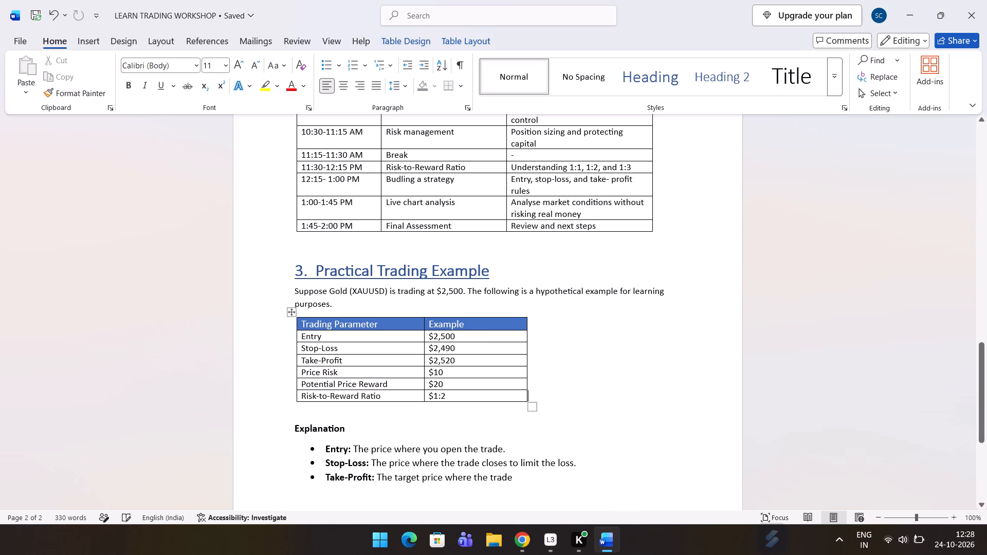
pyautogui.click(533, 478)
pyautogui.press('space')
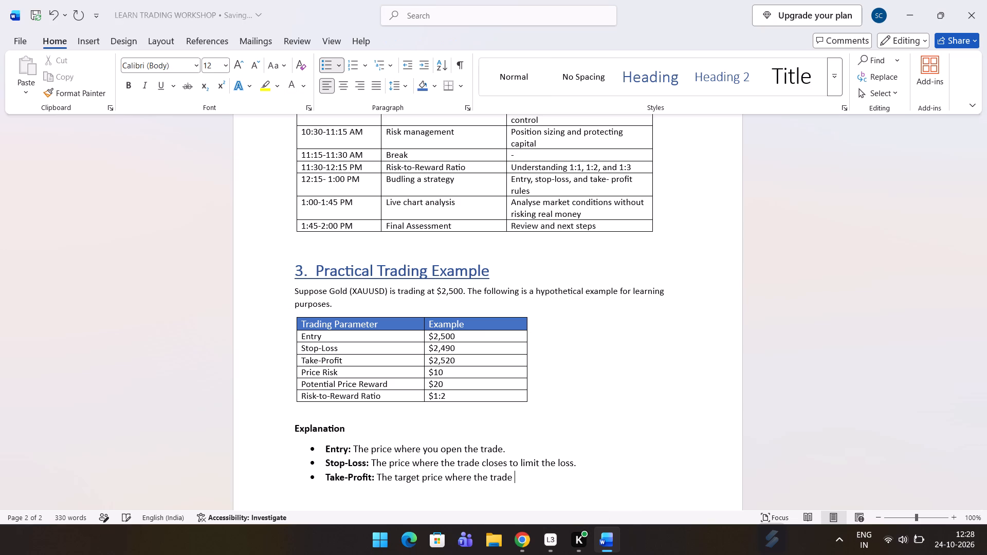
pyautogui.write('closes')
pyautogui.press('space')
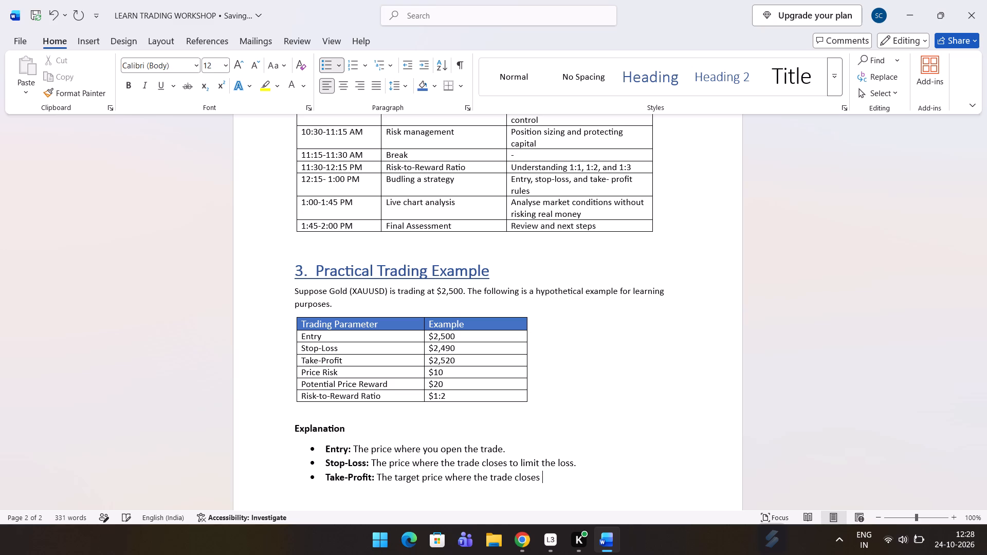
pyautogui.write('for peo')
pyautogui.press('BackSpace')
pyautogui.press('BackSpace')
pyautogui.write('ro')
pyautogui.write('fir')
pyautogui.press('space')
pyautogui.press('BackSpace')
pyautogui.press('BackSpace')
pyautogui.press('BackSpace')
pyautogui.press('t')
pyautogui.press('BackSpace')
pyautogui.press('BackSpace')
pyautogui.write('fit')
pyautogui.press('.')
# Add a fourth bullet below the Take-Profit bullet with the whole label "Risk-to-Reward ratio:" in bold.
pyautogui.press('Return')
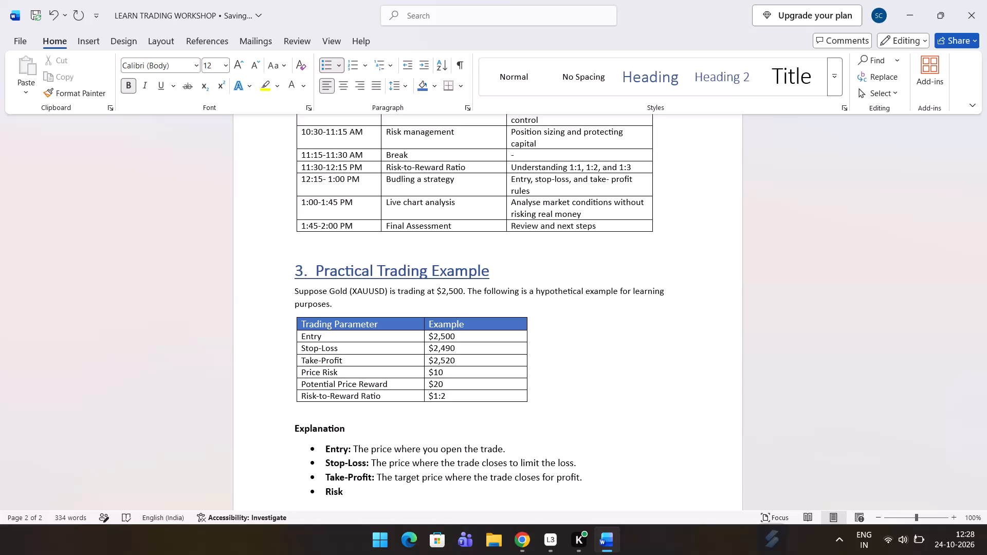
pyautogui.press('-')
pyautogui.click(126, 84)
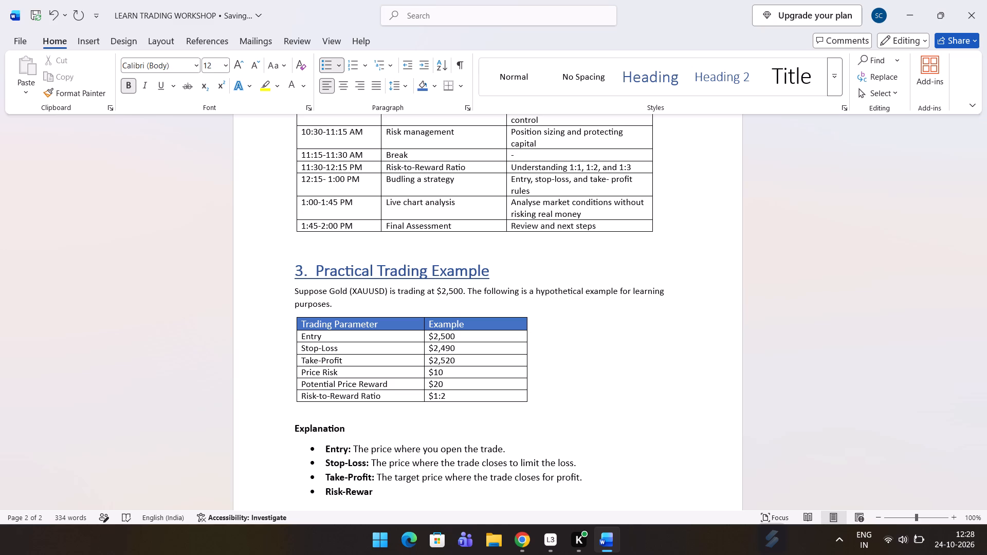
pyautogui.press('d')
pyautogui.press('BackSpace')
pyautogui.press('BackSpace')
pyautogui.press('BackSpace')
pyautogui.press('BackSpace')
pyautogui.press('BackSpace')
pyautogui.press('BackSpace')
pyautogui.write('too')
pyautogui.press('BackSpace')
pyautogui.press('-')
pyautogui.press('r')
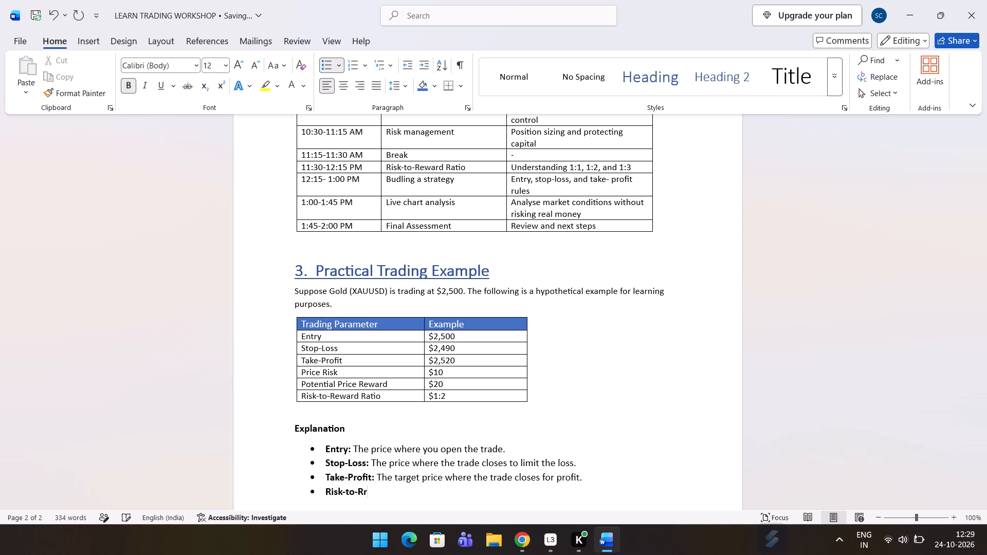
pyautogui.press('BackSpace')
pyautogui.write('eward')
pyautogui.press('space')
pyautogui.write('ratio')
pyautogui.write(':')
pyautogui.press('space')
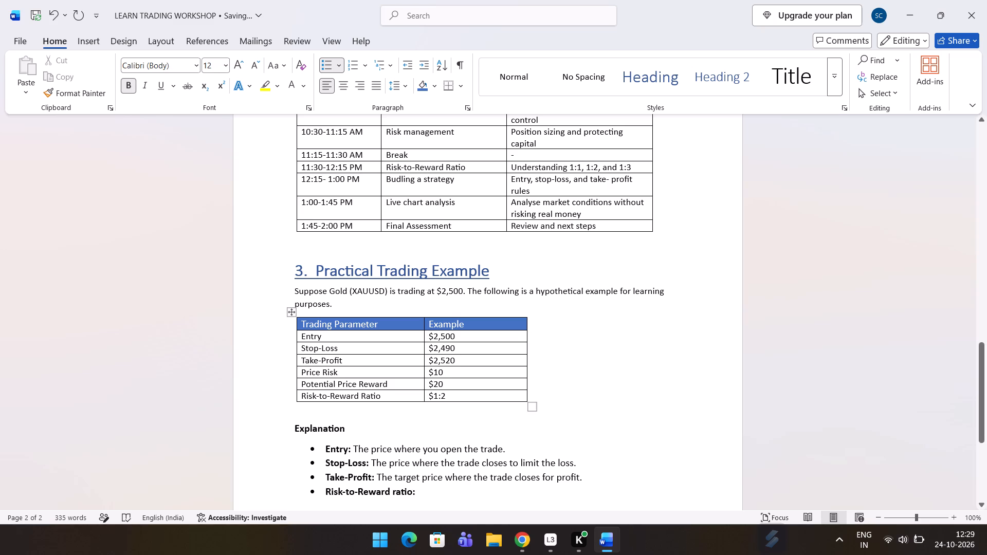
# Continue the Risk-to-Reward ratio bullet in non-bold text with "The potential reward compared with the amount".
pyautogui.click(131, 87)
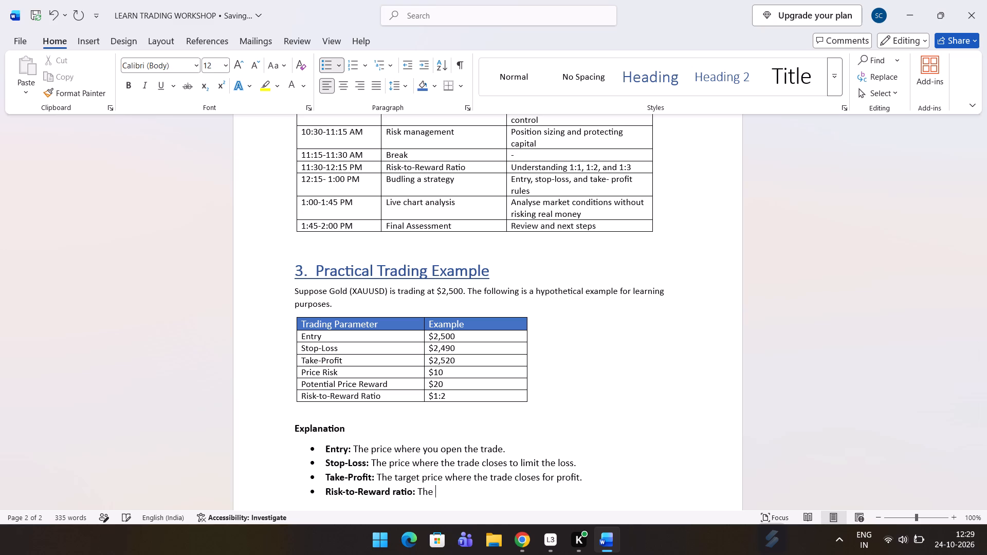
pyautogui.write('potential')
pyautogui.press('space')
pyautogui.write('reward')
pyautogui.press('space')
pyautogui.write('compared')
pyautogui.press('space')
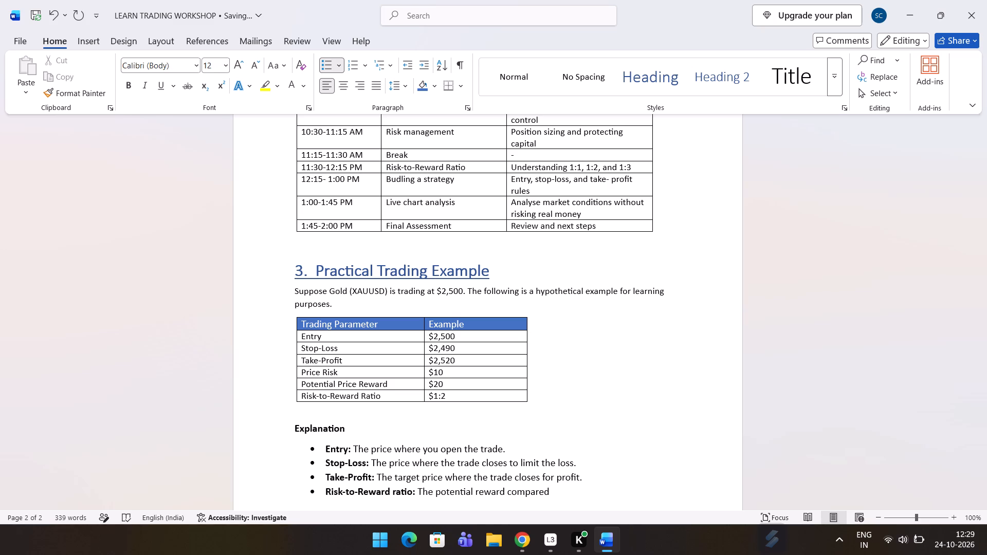
pyautogui.write('with')
pyautogui.press('space')
pyautogui.write('the e')
pyautogui.press('BackSpace')
pyautogui.write('amount')
pyautogui.press('space')
# Complete the Risk-to-Reward ratio bullet's sentence with "at risk.".
pyautogui.write('at')
pyautogui.press('space')
pyautogui.write('ris')
pyautogui.press('space')
pyautogui.press('BackSpace')
pyautogui.press('l')
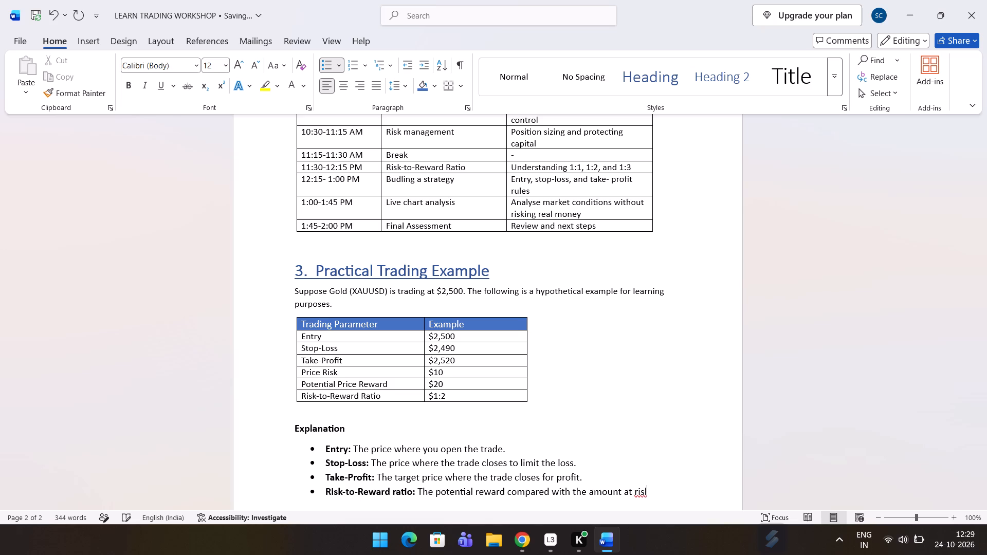
pyautogui.press('+')
pyautogui.press('BackSpace')
pyautogui.press('BackSpace')
pyautogui.press('k')
pyautogui.press('.')
# End the bulleted list and start a plain paragraph below it with "Actual profit".
pyautogui.scroll(-2, 423, 495)
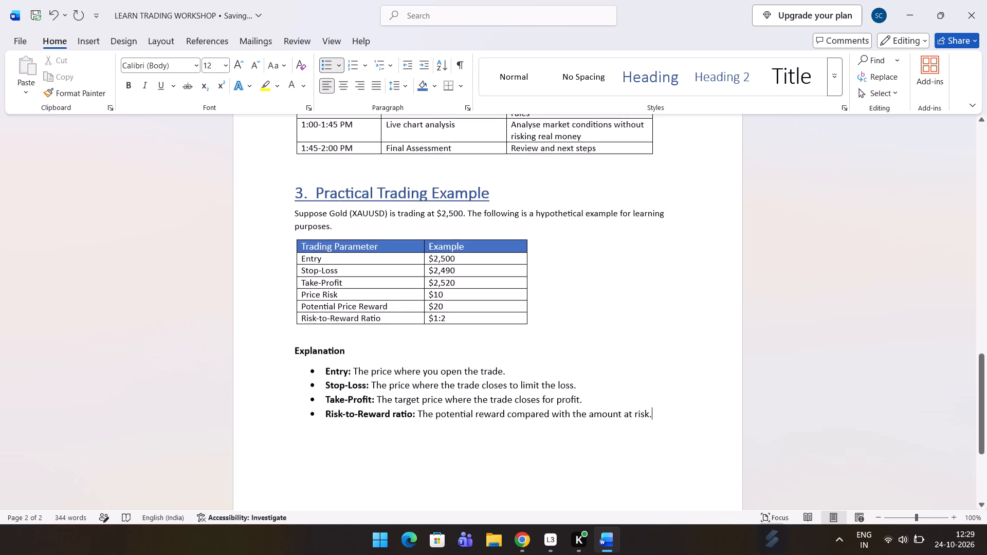
pyautogui.scroll(-2, 423, 495)
pyautogui.press('Return')
pyautogui.press('Return')
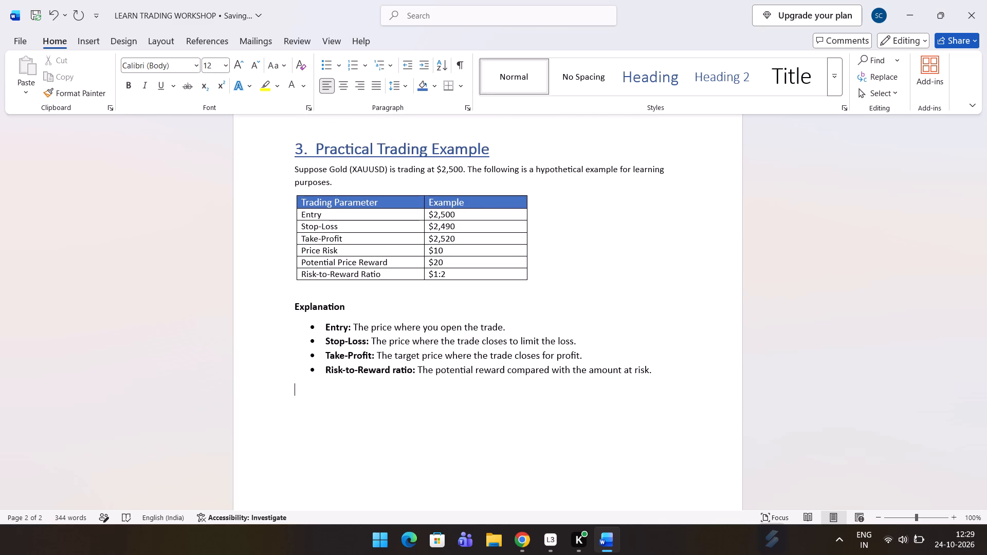
pyautogui.press('a')
pyautogui.write('ctuuua')
pyautogui.press('BackSpace')
pyautogui.write('l profitr')
pyautogui.press('space')
pyautogui.press('BackSpace')
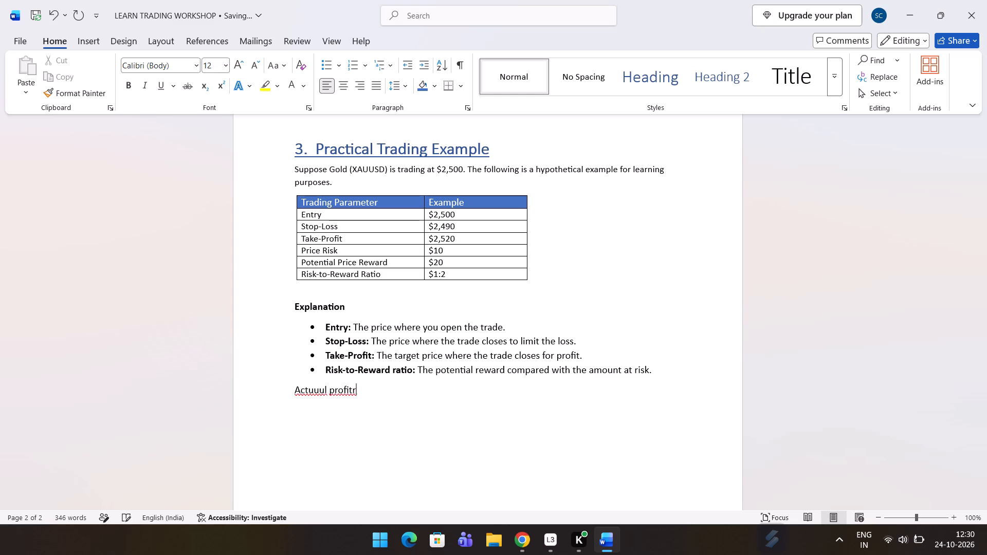
pyautogui.press('BackSpace')
pyautogui.press('BackSpace')
pyautogui.press('BackSpace')
pyautogui.press('BackSpace')
pyautogui.press('BackSpace')
pyautogui.press('BackSpace')
pyautogui.press('BackSpace')
pyautogui.press('BackSpace')
pyautogui.press('BackSpace')
pyautogui.press('BackSpace')
pyautogui.press('BackSpace')
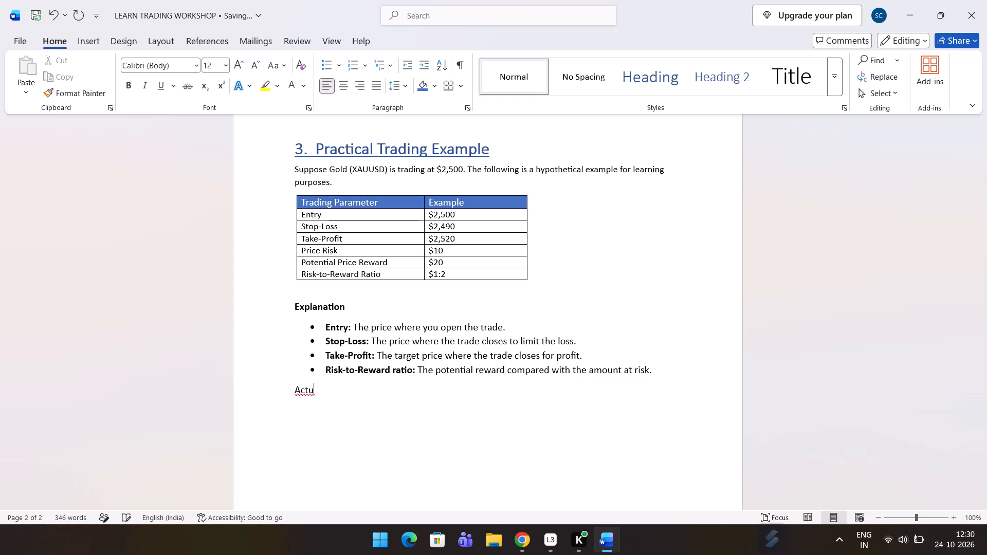
pyautogui.write('l')
pyautogui.press('space')
pyautogui.press('BackSpace')
pyautogui.press('BackSpace')
pyautogui.press('BackSpace')
pyautogui.write('ual')
pyautogui.press('space')
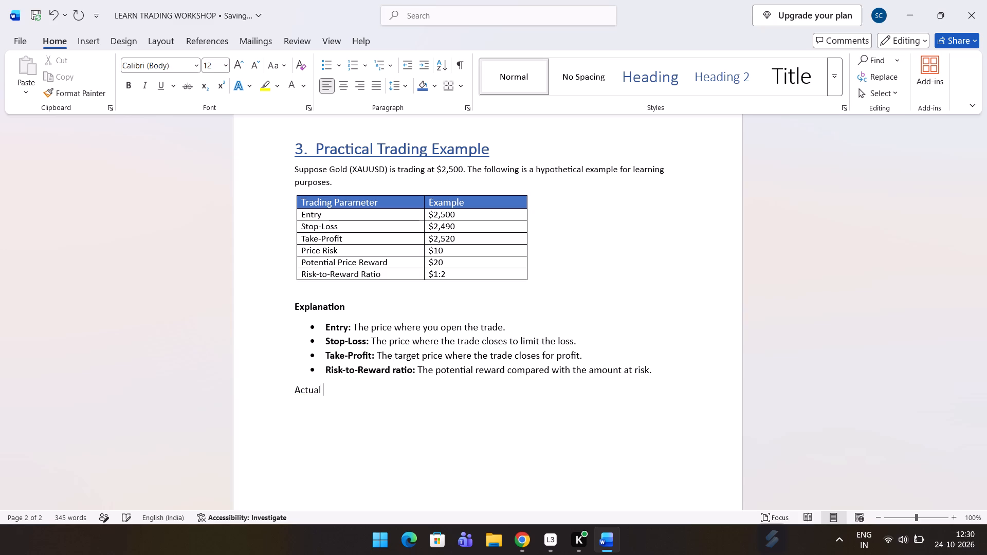
pyautogui.write('profit')
pyautogui.press('space')
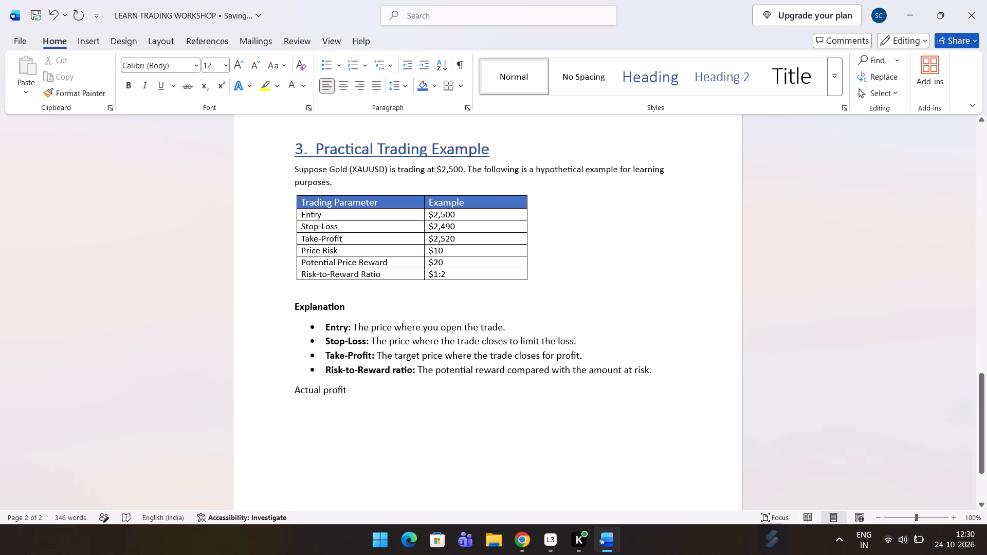
# Continue the paragraph below the list with "or loss depends on position size", with "position" spelled correctly.
pyautogui.write('or loss')
pyautogui.press('space')
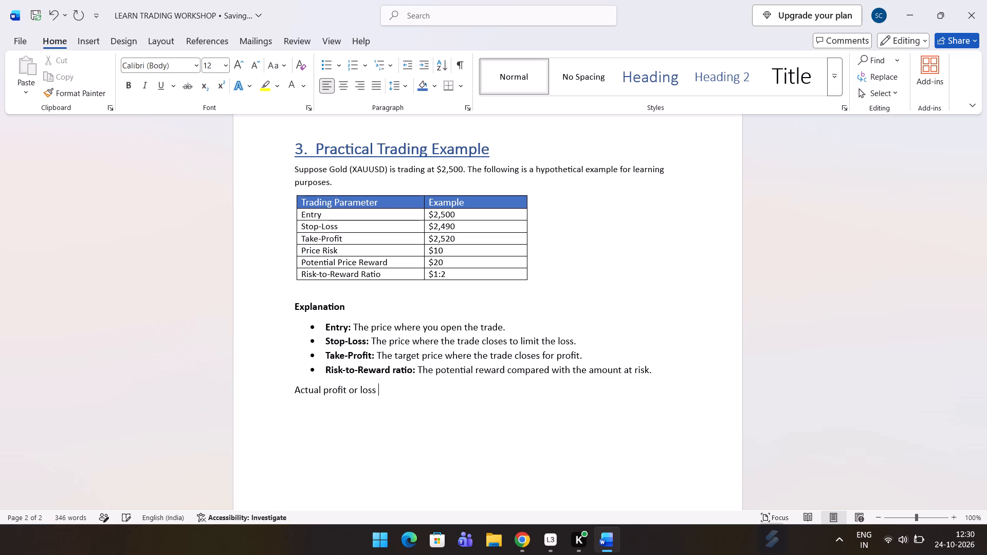
pyautogui.write('depends')
pyautogui.press('space')
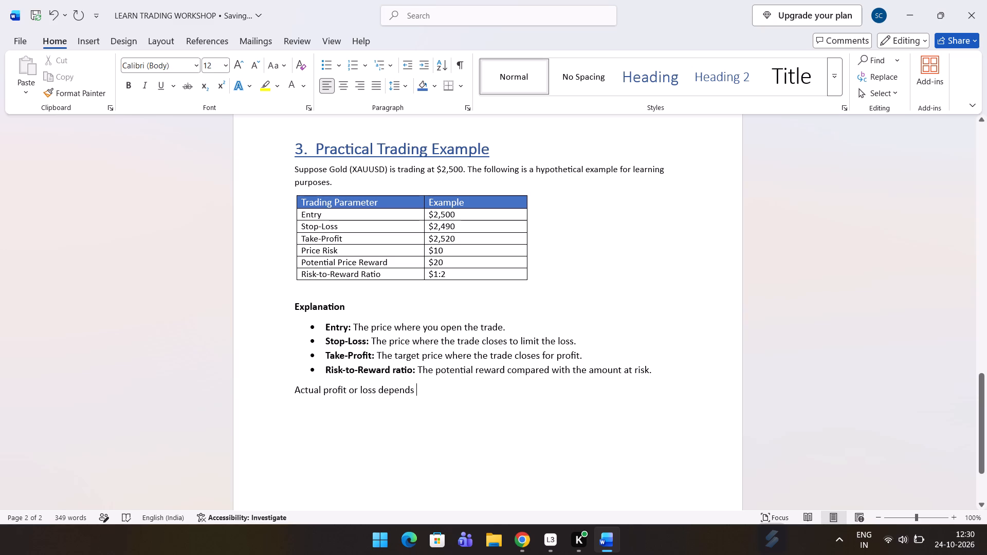
pyautogui.write('on poti')
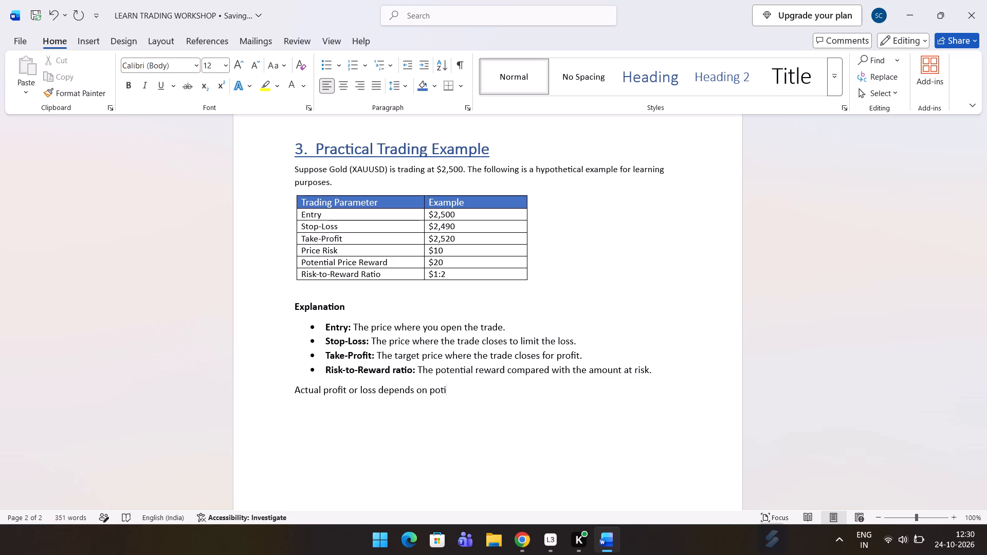
pyautogui.write('sion')
pyautogui.press('space')
pyautogui.write('siz')
pyautogui.write('e')
pyautogui.press('space')
pyautogui.rightClick(450, 392)
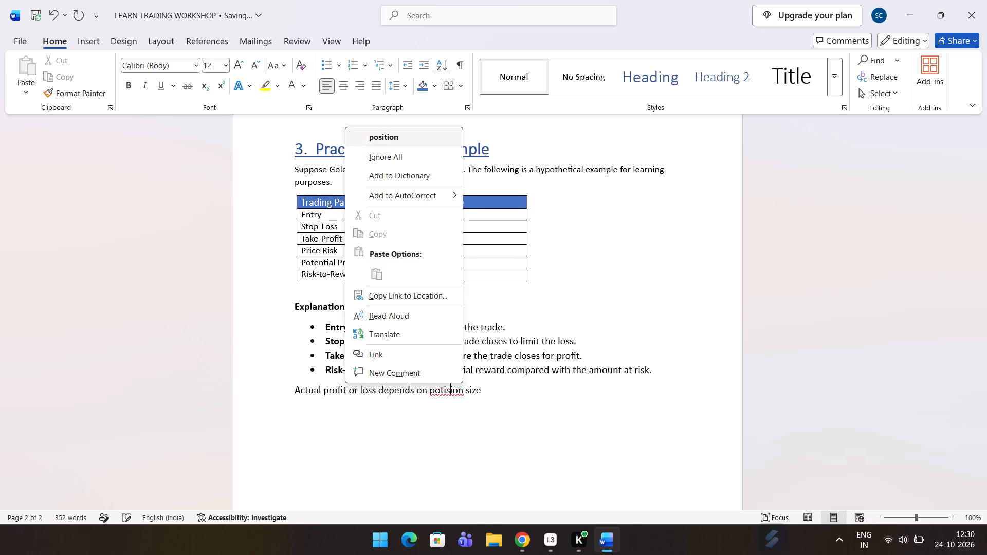
pyautogui.click(426, 134)
# Continue the closing profit-or-loss paragraph after "position size" with ", contract", spelled correctly.
pyautogui.click(501, 396)
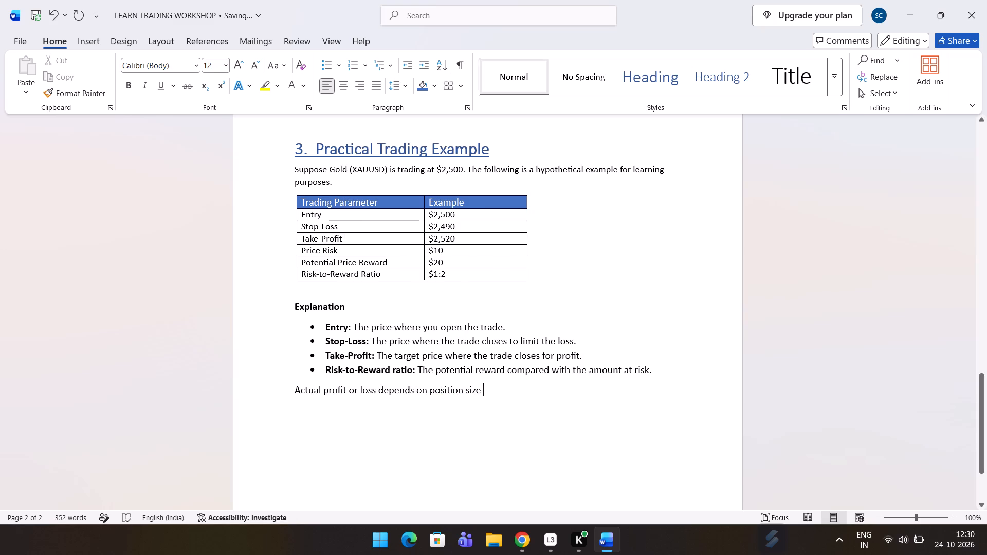
pyautogui.press('BackSpace')
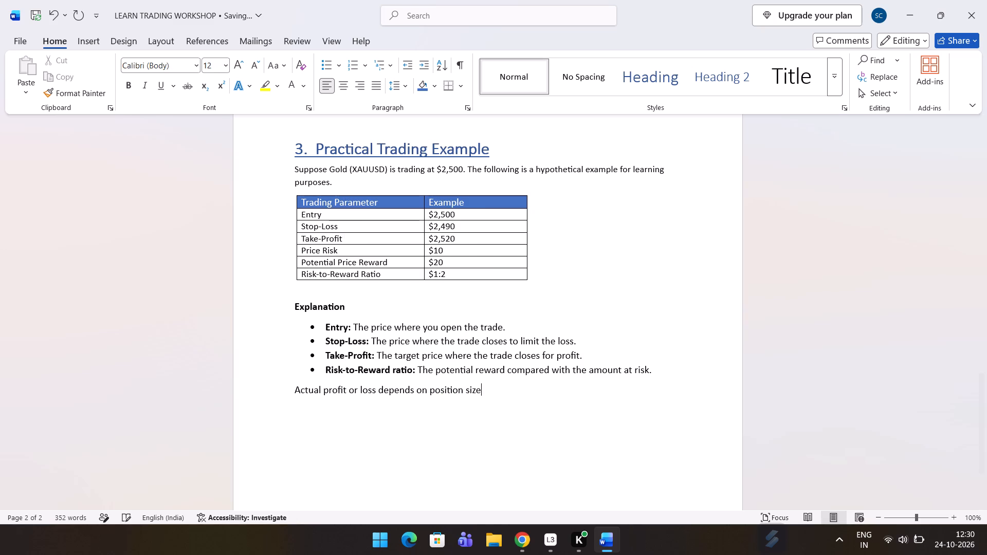
pyautogui.press(',')
pyautogui.press('space')
pyautogui.write('a')
pyautogui.press('BackSpace')
pyautogui.write('contarcr')
pyautogui.press('space')
pyautogui.press('BackSpace')
pyautogui.press('BackSpace')
pyautogui.write('t')
pyautogui.press('space')
pyautogui.press('BackSpace')
pyautogui.press('BackSpace')
pyautogui.press('BackSpace')
pyautogui.press('BackSpace')
pyautogui.press('BackSpace')
pyautogui.press('t')
pyautogui.press('BackSpace')
pyautogui.write('ract')
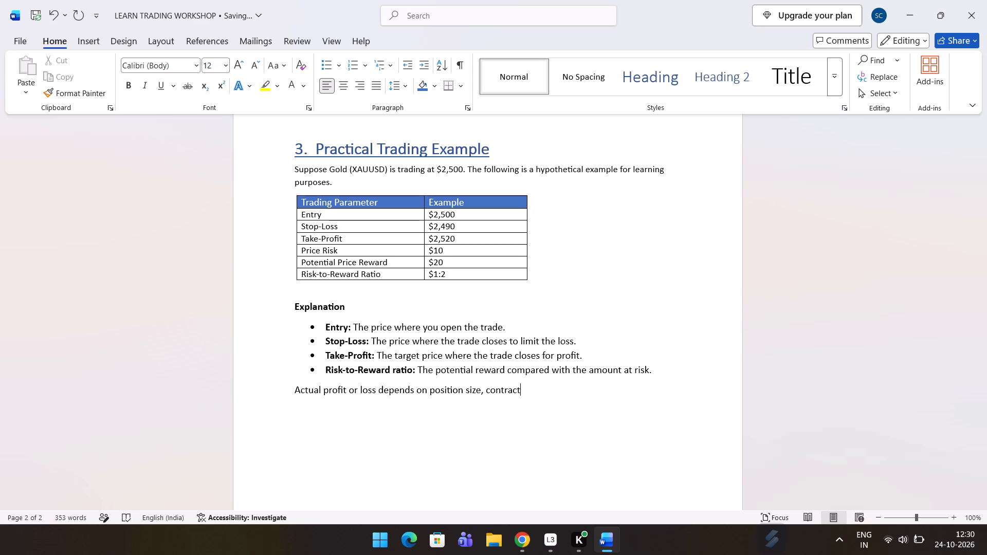
# Continue the closing paragraph after "contract" with "specifications,".
pyautogui.press('space')
pyautogui.write('spe')
pyautogui.write('cification')
pyautogui.press('space')
pyautogui.press('BackSpace')
pyautogui.press('s')
pyautogui.write(',')
pyautogui.press('space')
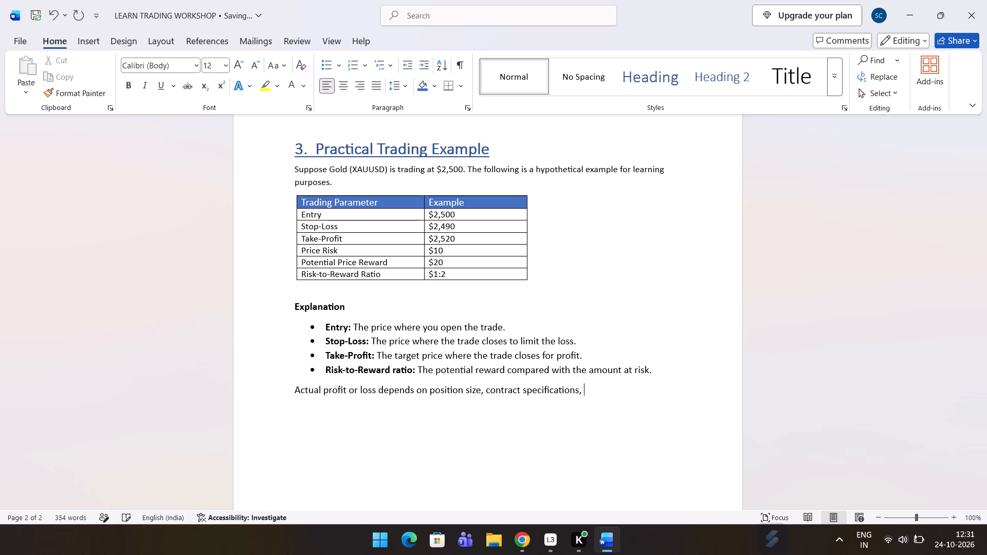
# Extend the closing paragraph's list of factors with "spreads, fees".
pyautogui.write('spre')
pyautogui.write('ads')
pyautogui.write(', ess')
pyautogui.press('BackSpace')
pyautogui.press('BackSpace')
pyautogui.press('BackSpace')
pyautogui.press('BackSpace')
pyautogui.press('space')
pyautogui.write('fess')
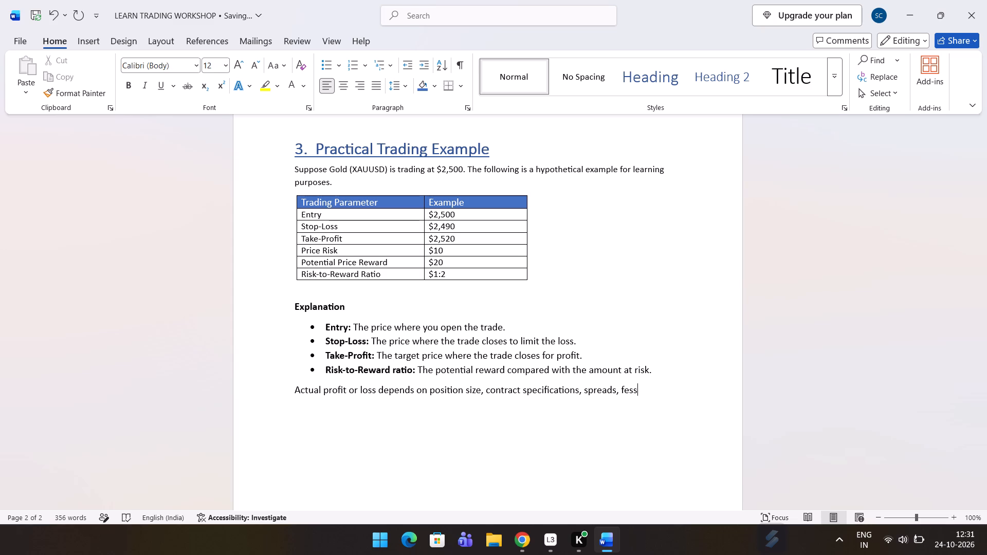
pyautogui.press('BackSpace')
pyautogui.press('BackSpace')
pyautogui.write('es')
pyautogui.press('space')
pyautogui.press('BackSpace')
# Finish the closing paragraph's first sentence with ", and execution.".
pyautogui.write(',')
pyautogui.press('space')
pyautogui.write('and')
pyautogui.press('space')
pyautogui.press('w')
pyautogui.press('BackSpace')
pyautogui.press('e')
pyautogui.press('c')
pyautogui.press('BackSpace')
pyautogui.press('x')
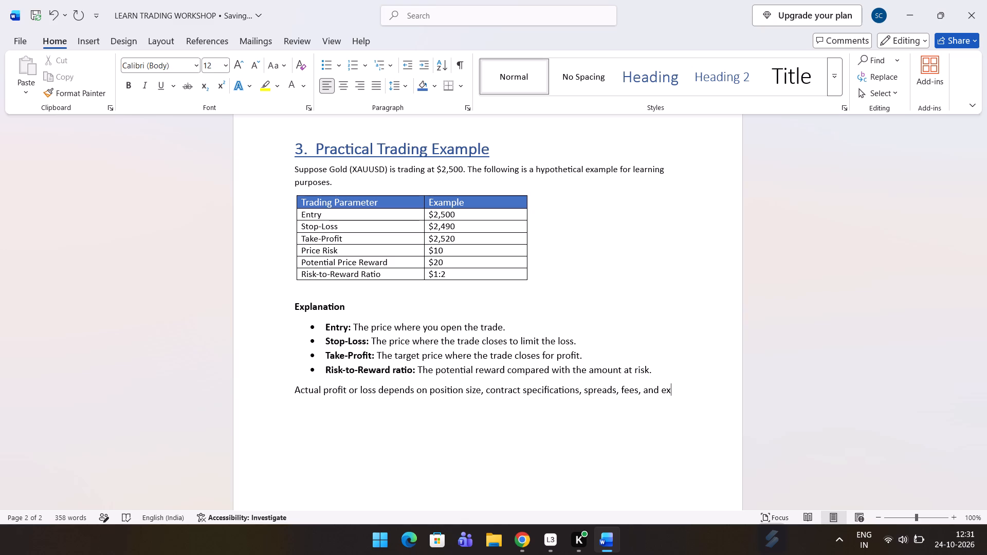
pyautogui.write('ecution')
pyautogui.press('.')
pyautogui.press('space')
# Add the sentence "This example does not represent a recommended trade." at the end of the closing paragraph.
pyautogui.write('this e')
pyautogui.press('c')
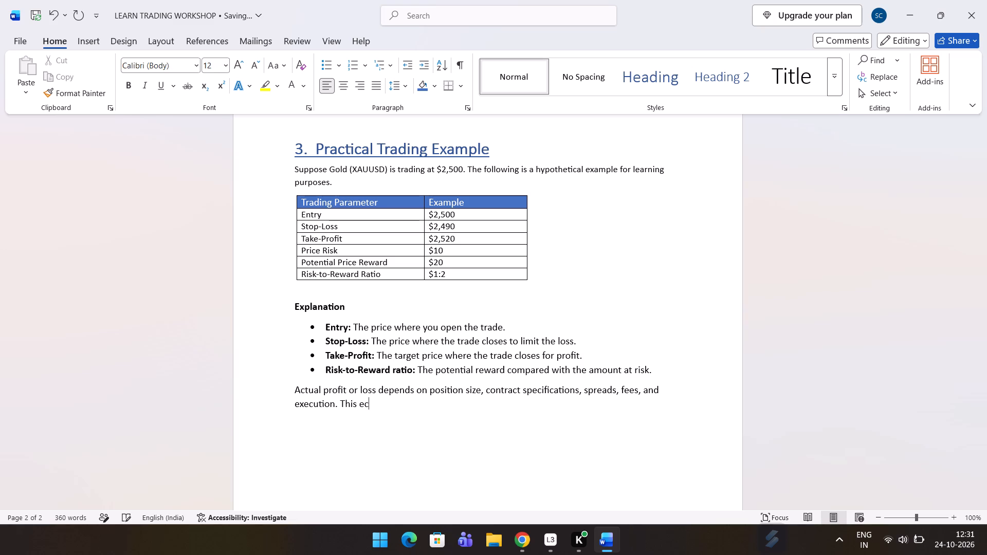
pyautogui.press('BackSpace')
pyautogui.write('xample')
pyautogui.press('space')
pyautogui.write('does not')
pyautogui.press('space')
pyautogui.write('represent')
pyautogui.press('space')
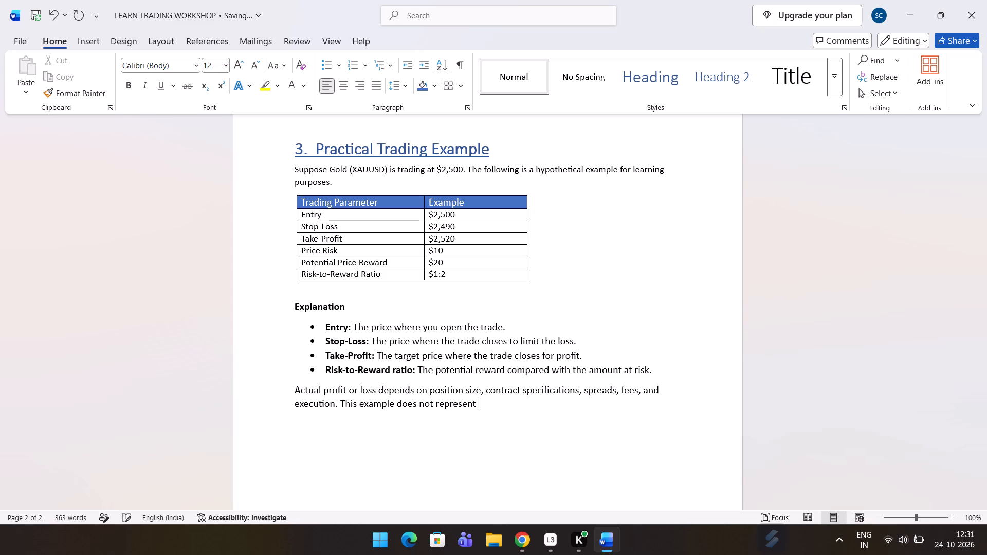
pyautogui.write('a re')
pyautogui.write('come')
pyautogui.write('nded')
pyautogui.press('space')
pyautogui.write('trade')
pyautogui.press('.')
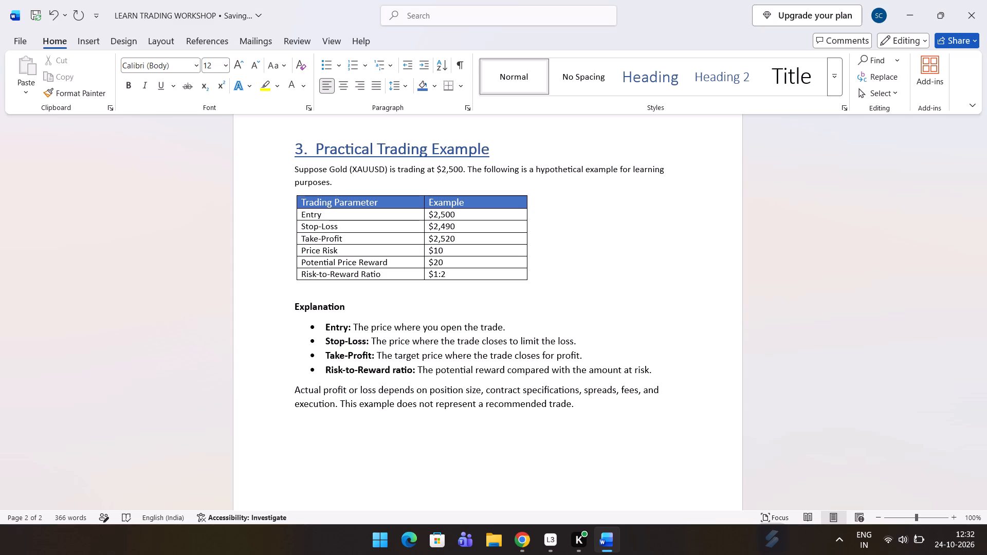
# Add the Heading-style title "4. Risk Management Rules" below the closing paragraph of section 3, separated by a blank line.
pyautogui.press('Return')
pyautogui.press('Return')
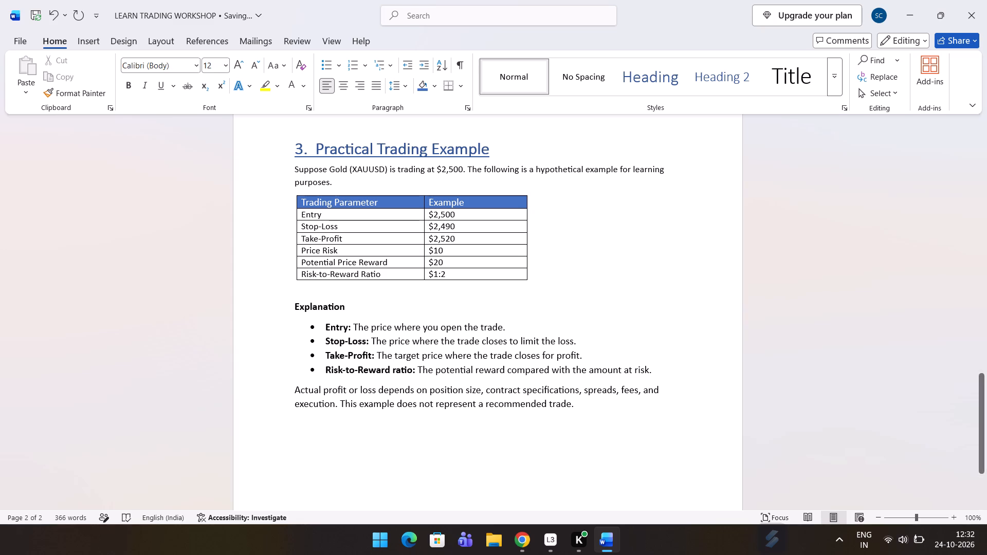
pyautogui.click(670, 90)
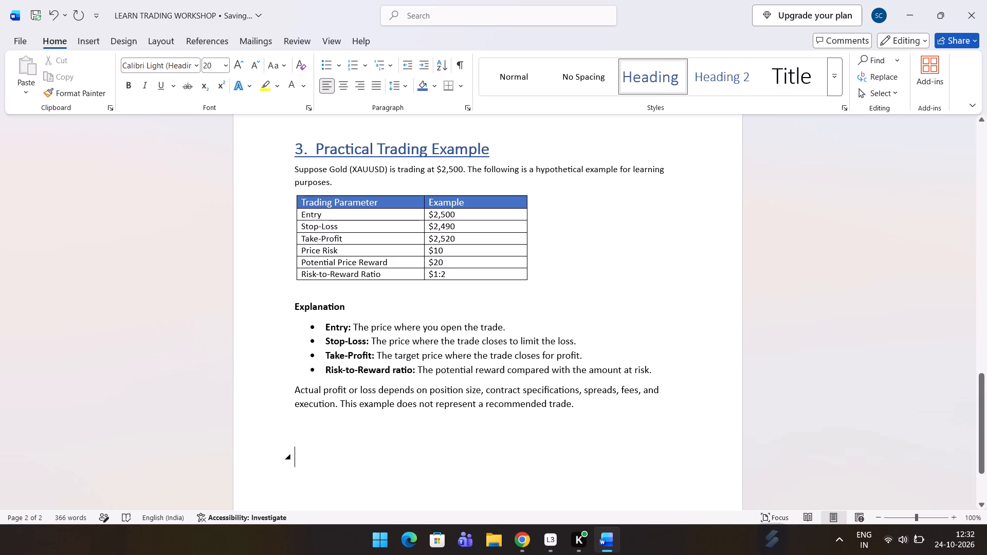
pyautogui.press('4')
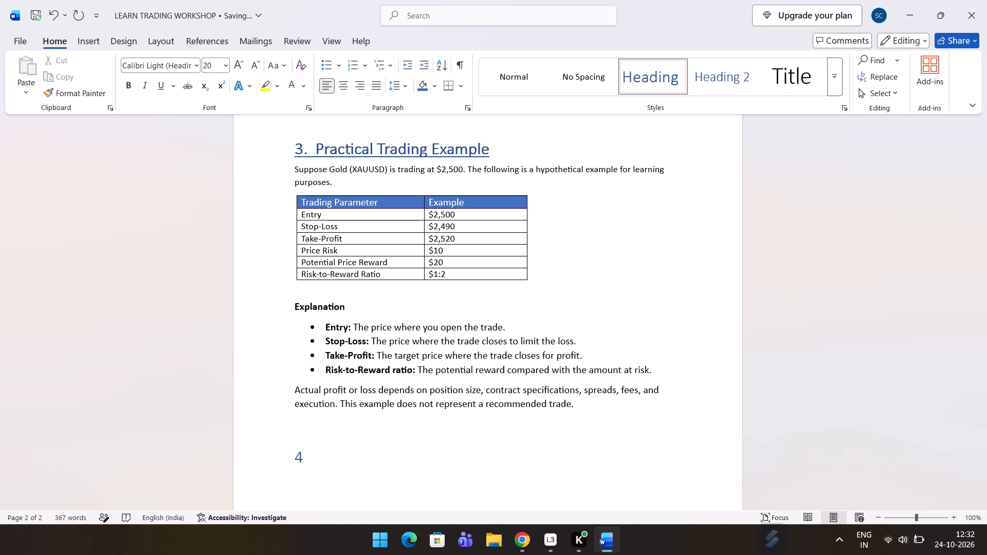
pyautogui.press('.')
pyautogui.press('space')
pyautogui.press('r')
pyautogui.write('isk')
pyautogui.press('space')
pyautogui.write('a')
pyautogui.write('an')
pyautogui.write('agment')
pyautogui.press('space')
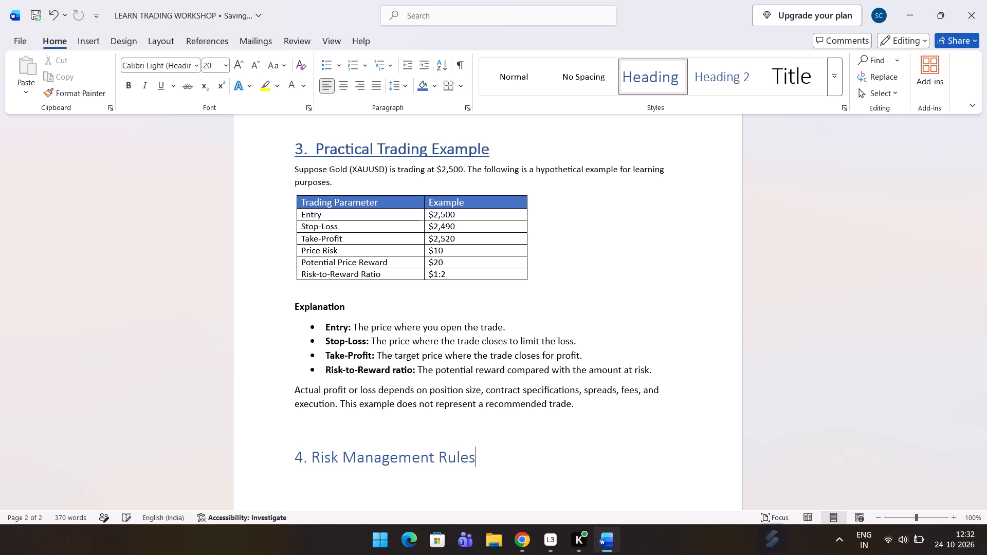
pyautogui.press('Return')
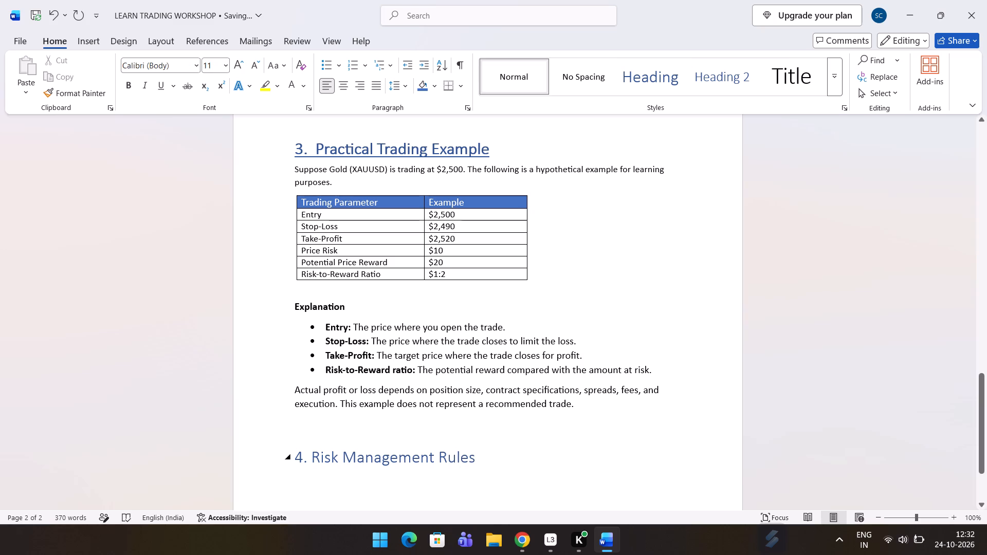
# Make the "4. Risk Management Rules" heading bold and underlined.
pyautogui.moveTo(294, 457); pyautogui.dragTo(491, 448)
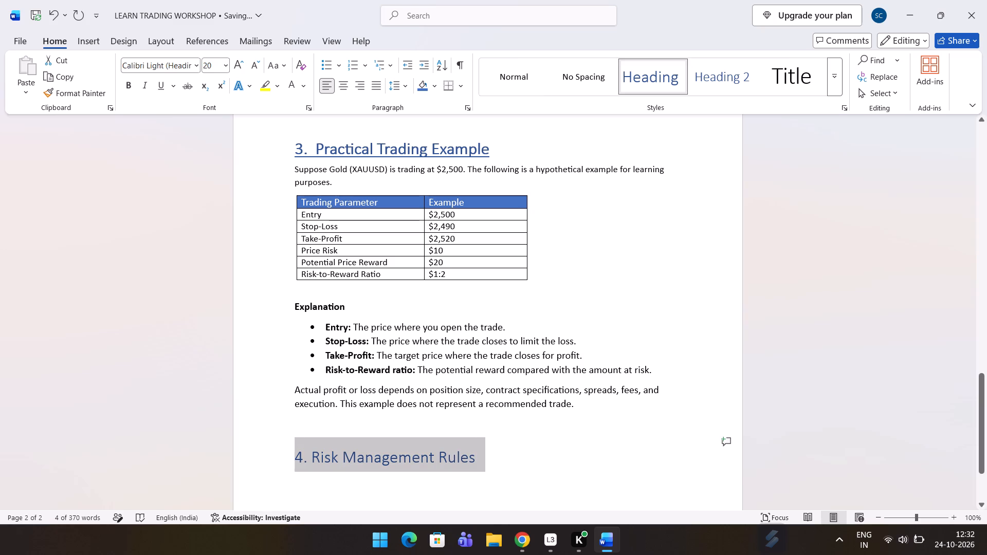
pyautogui.rightClick(480, 453)
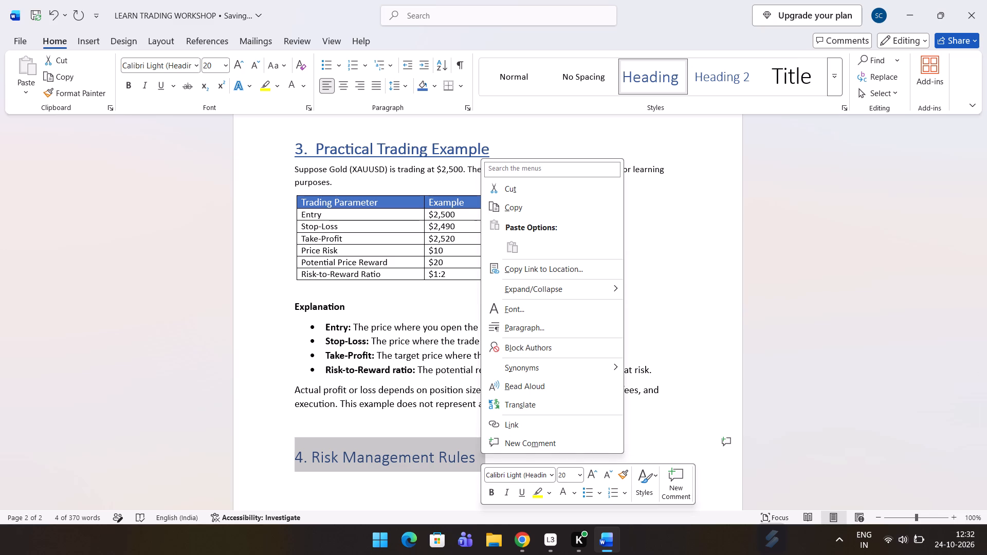
pyautogui.click(489, 494)
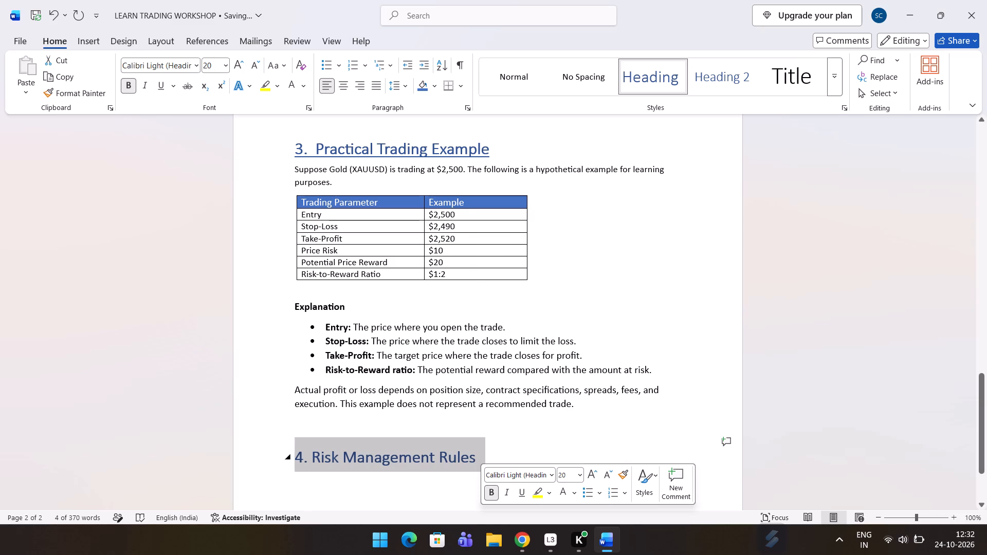
pyautogui.click(486, 451)
pyautogui.moveTo(486, 451); pyautogui.dragTo(273, 433)
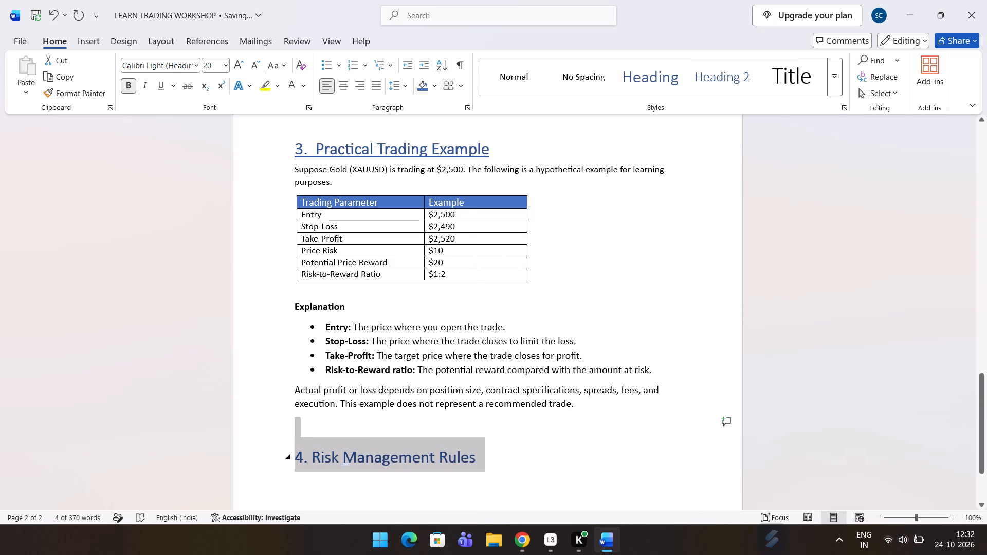
pyautogui.click(297, 457)
pyautogui.moveTo(297, 457); pyautogui.dragTo(480, 469)
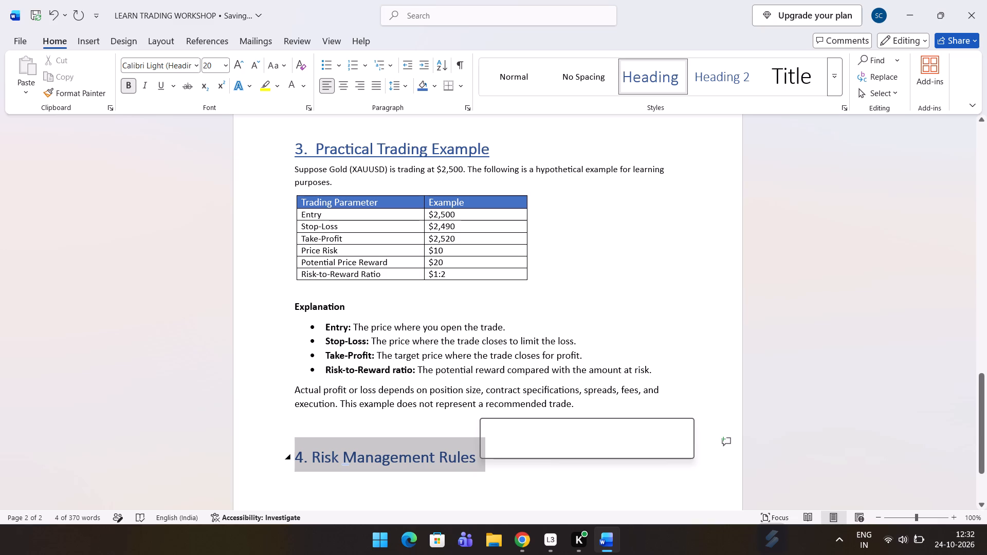
pyautogui.click(519, 449)
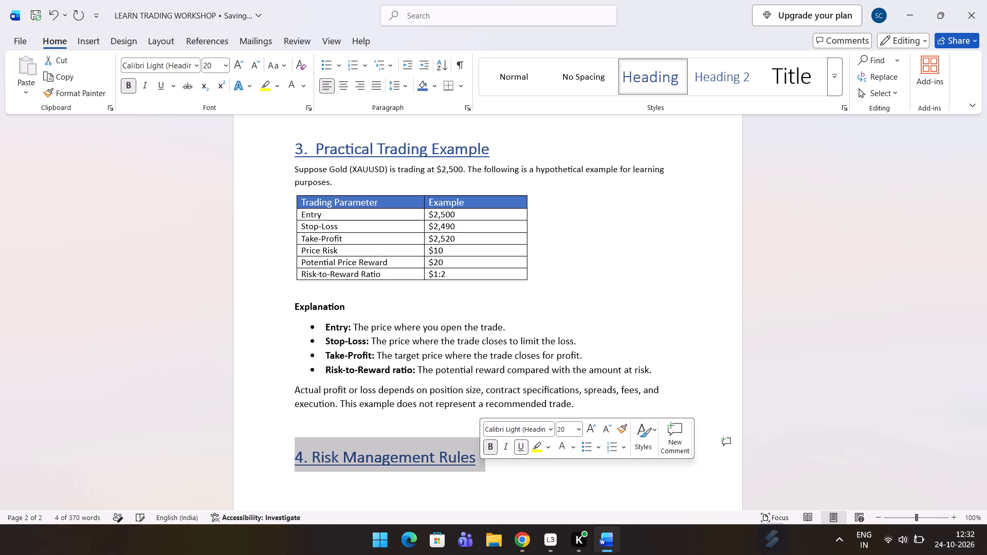
pyautogui.click(486, 471)
pyautogui.click(486, 471)
# Start the introductory line under the section 4 heading with "Teach praticipants".
pyautogui.press('Return')
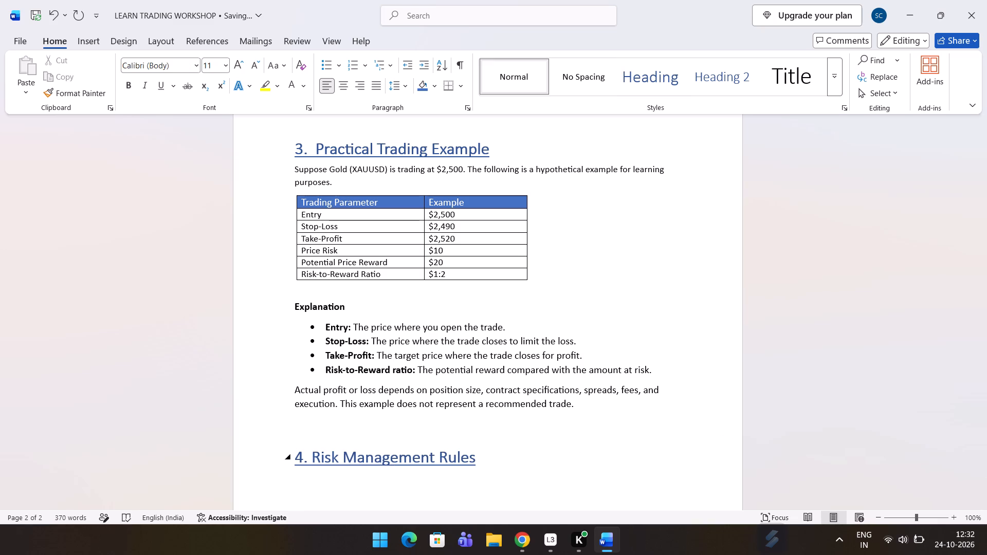
pyautogui.write('te')
pyautogui.press('BackSpace')
pyautogui.write('ach')
pyautogui.press('space')
pyautogui.write('pra')
pyautogui.write('ticipants')
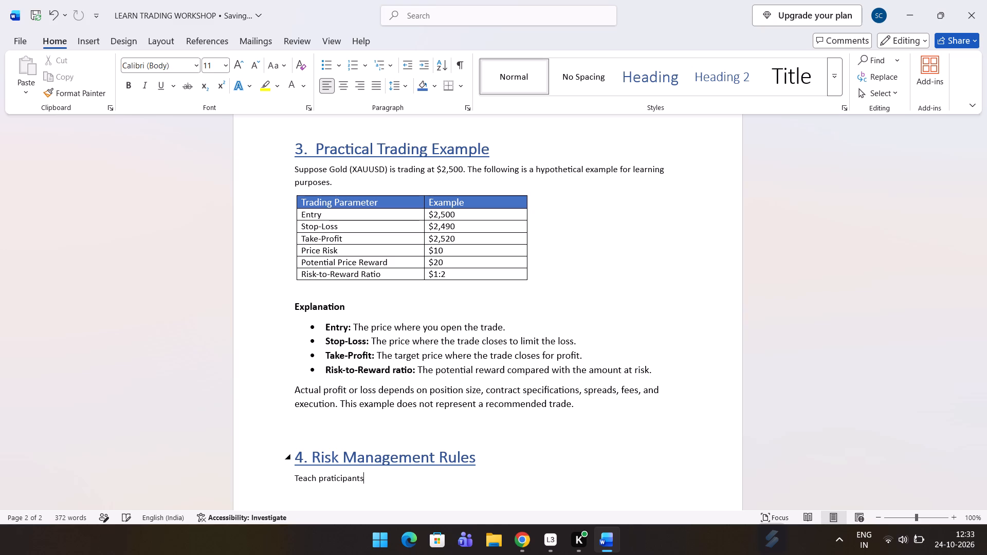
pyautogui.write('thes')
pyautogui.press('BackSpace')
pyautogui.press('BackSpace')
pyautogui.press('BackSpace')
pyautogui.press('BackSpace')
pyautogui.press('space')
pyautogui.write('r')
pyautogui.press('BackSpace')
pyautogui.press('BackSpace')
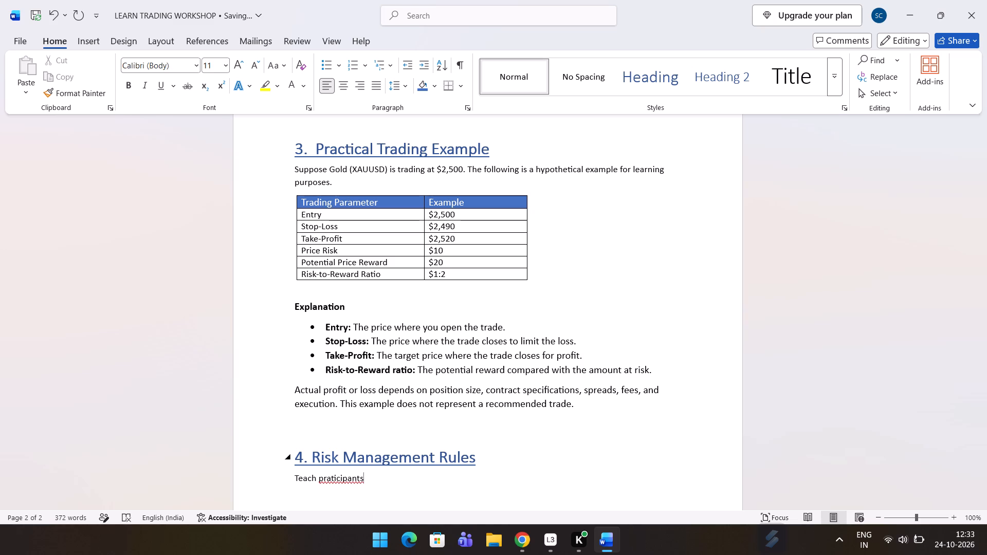
# Correct the misspelled second word of the introductory line to "participants".
pyautogui.press('BackSpace')
pyautogui.press('BackSpace')
pyautogui.press('BackSpace')
pyautogui.press('BackSpace')
pyautogui.press('BackSpace')
pyautogui.press('BackSpace')
pyautogui.press('BackSpace')
pyautogui.press('BackSpace')
pyautogui.press('BackSpace')
pyautogui.press('BackSpace')
pyautogui.press('BackSpace')
pyautogui.press('a')
pyautogui.write('rticipants')
pyautogui.press('space')
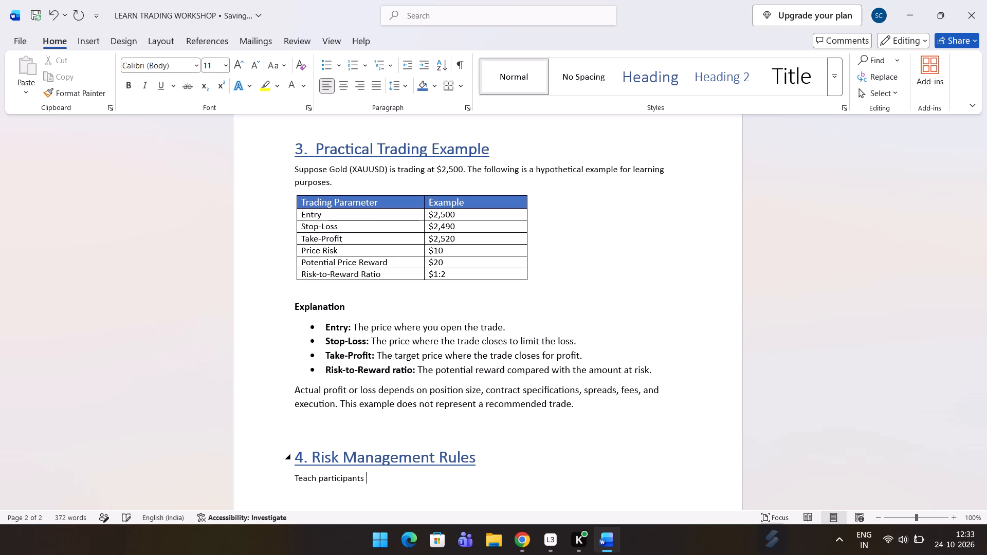
# Complete the introductory line with "these essential rules:".
pyautogui.write('these')
pyautogui.press('space')
pyautogui.write('essential r')
pyautogui.write('ulws')
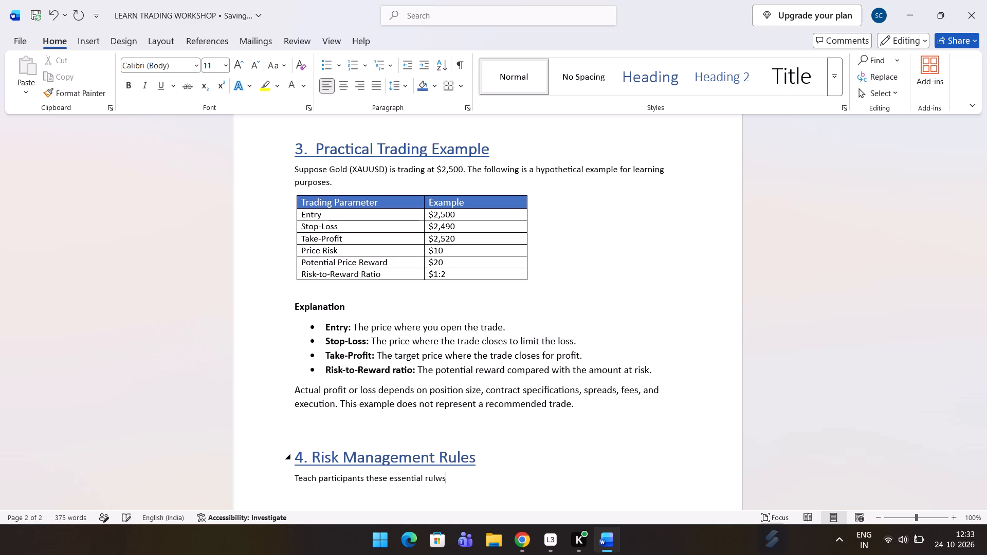
pyautogui.press('BackSpace')
pyautogui.press('BackSpace')
pyautogui.press('BackSpace')
pyautogui.write('les')
pyautogui.hotkey('shift', ':')
# Start a numbered list below the section 4 introductory line, opening the first rule with "Never risk money you cannot".
pyautogui.press('Return')
pyautogui.click(351, 65)
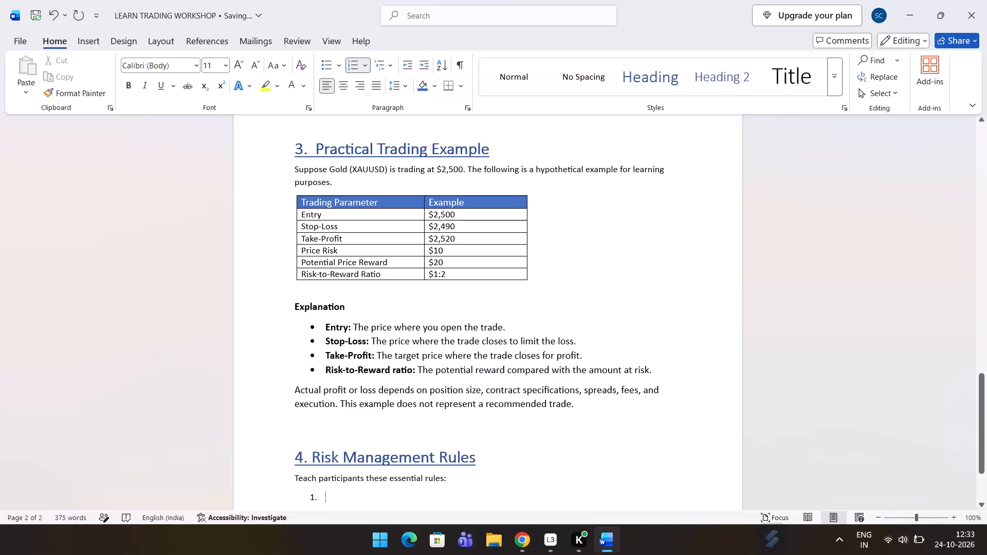
pyautogui.write('ever')
pyautogui.press('space')
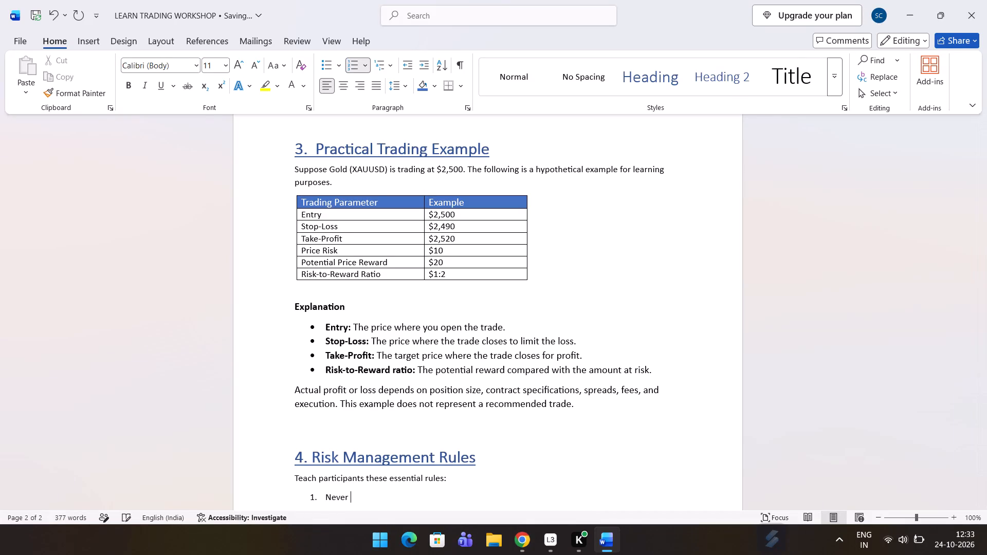
pyautogui.write('risk')
pyautogui.press('space')
pyautogui.write('mon')
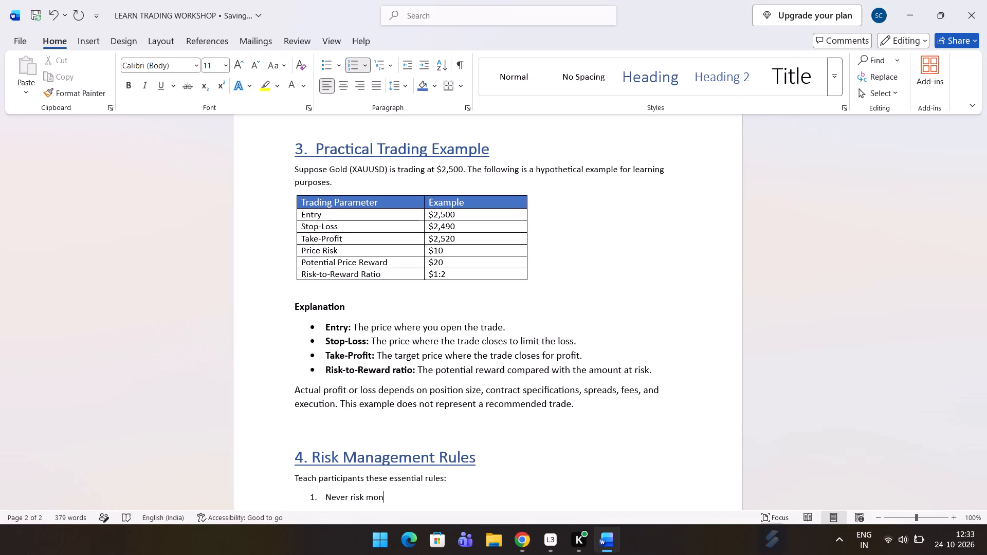
pyautogui.write('ey')
pyautogui.press('space')
pyautogui.write('you can')
pyautogui.write('not')
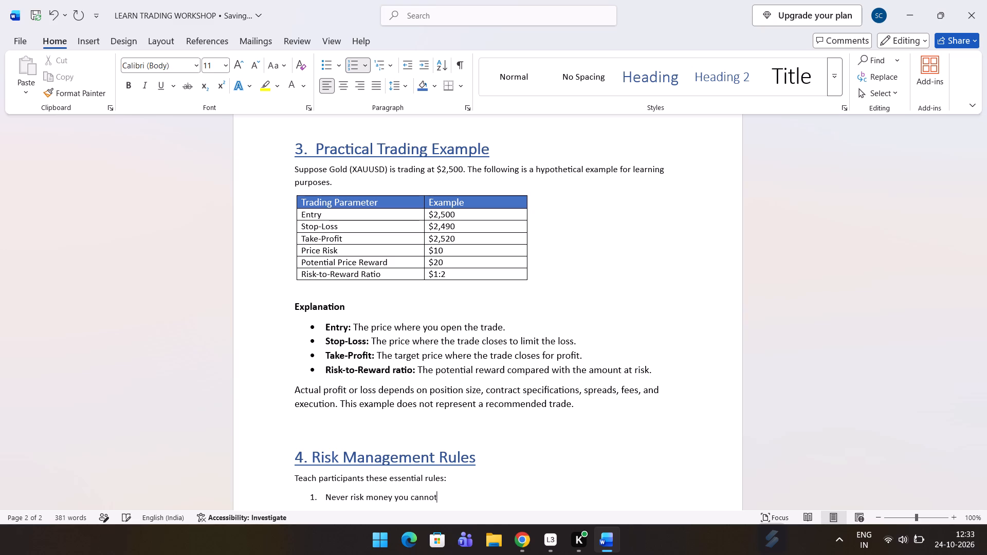
# Complete the first rule with "afford to lose.".
pyautogui.press('space')
pyautogui.write('affors')
pyautogui.press('BackSpace')
pyautogui.write('d to loos')
pyautogui.press('space')
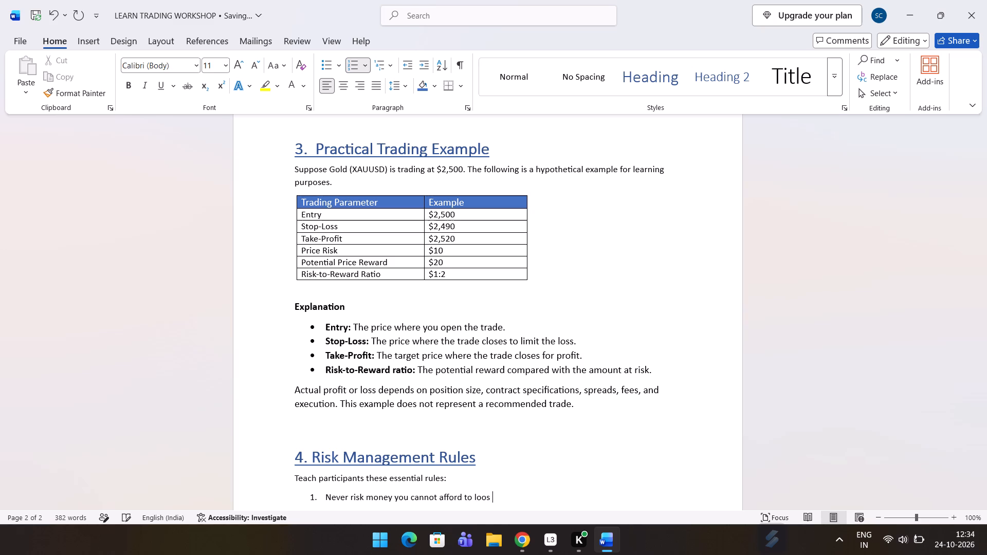
pyautogui.write('===')
pyautogui.press('BackSpace')
pyautogui.press('BackSpace')
pyautogui.press('BackSpace')
pyautogui.press('BackSpace')
pyautogui.press('BackSpace')
pyautogui.press('BackSpace')
pyautogui.write('se')
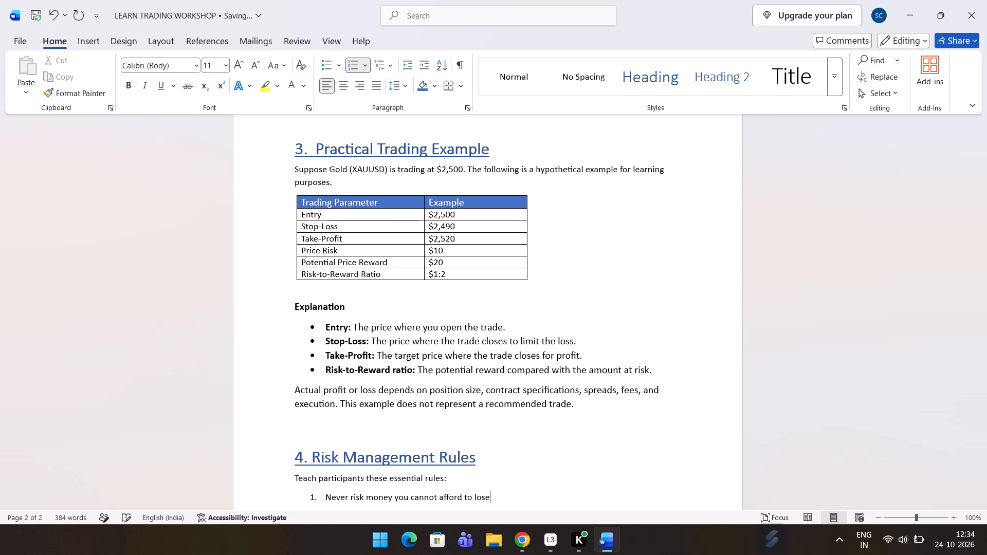
pyautogui.press('.')
# Add a second item to the numbered list, beginning with the word "Practice".
pyautogui.press('Return')
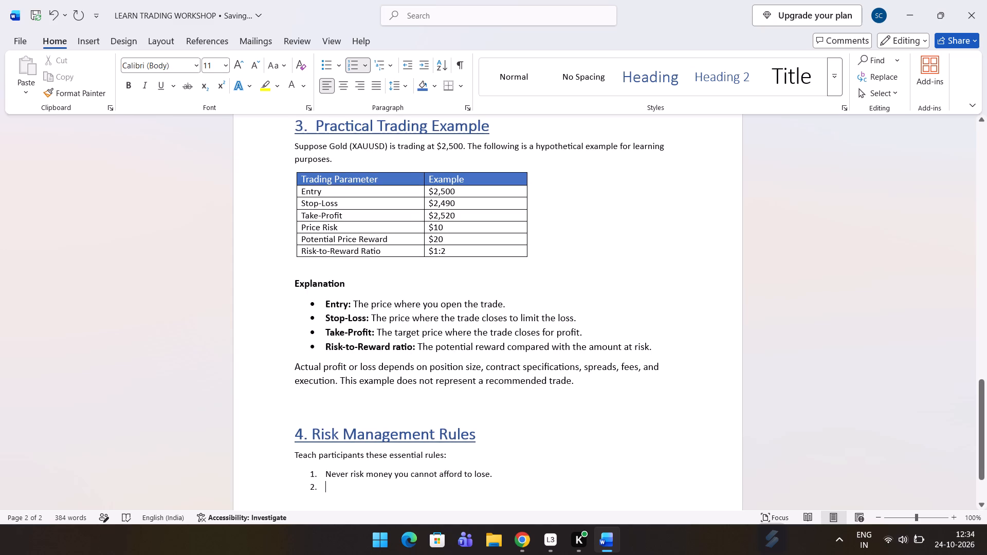
pyautogui.write('ra')
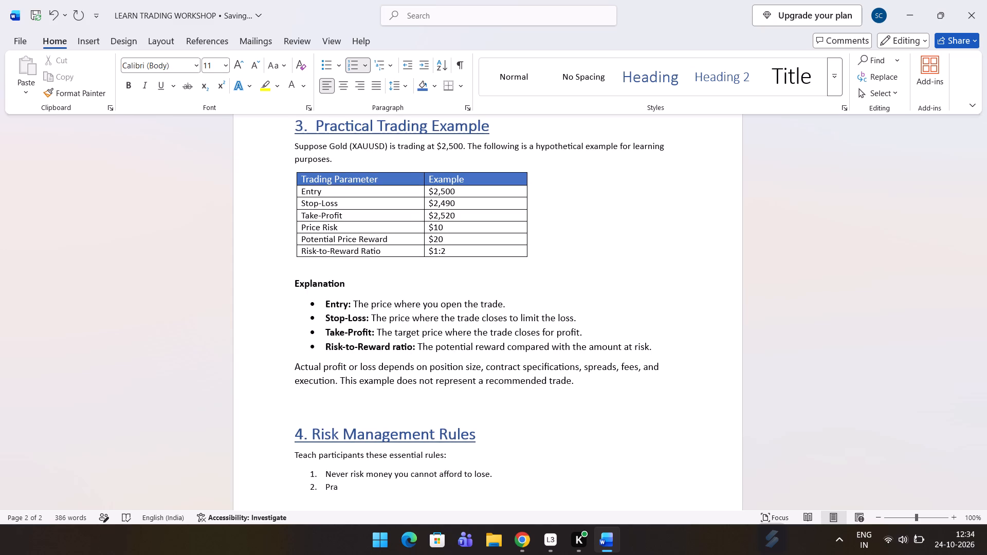
pyautogui.write('tice')
pyautogui.press('space')
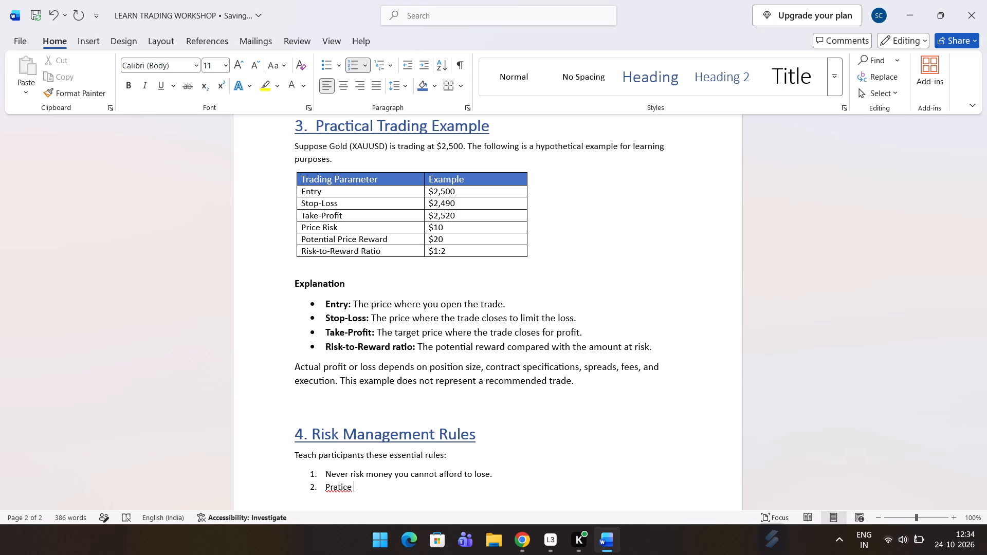
pyautogui.press('BackSpace')
pyautogui.press('BackSpace')
pyautogui.press('BackSpace')
pyautogui.press('BackSpace')
pyautogui.press('BackSpace')
pyautogui.press('BackSpace')
pyautogui.press('BackSpace')
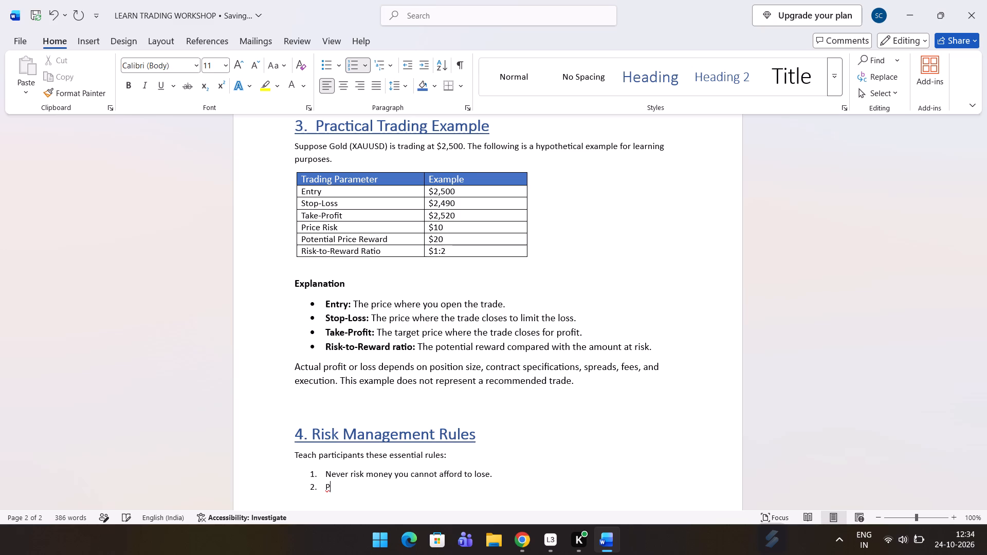
pyautogui.press('a')
pyautogui.press('BackSpace')
pyautogui.write('ra')
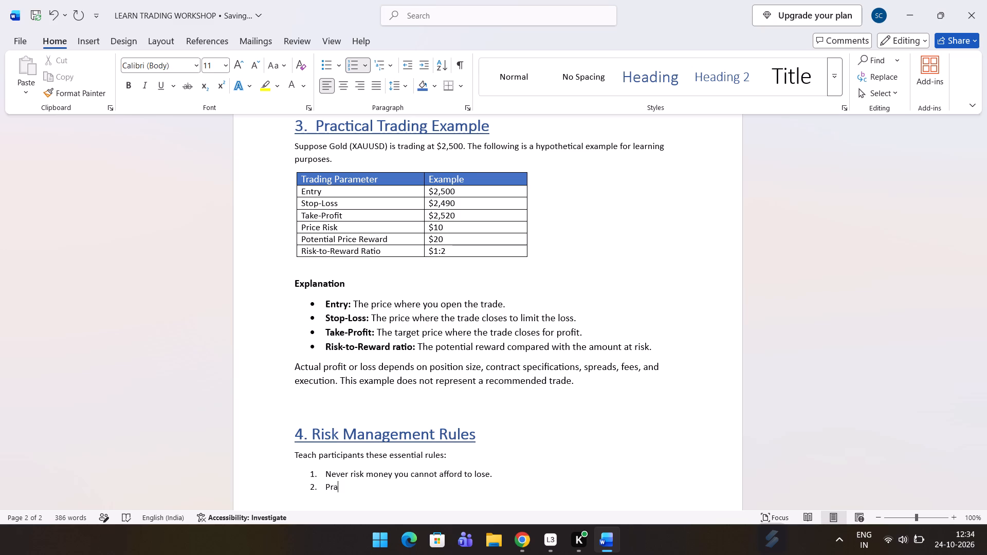
pyautogui.write('ctice')
# Continue the second rule with "on a demo account before".
pyautogui.press('space')
pyautogui.write('on a')
pyautogui.press('space')
pyautogui.write('demo')
pyautogui.press('space')
pyautogui.write('account be')
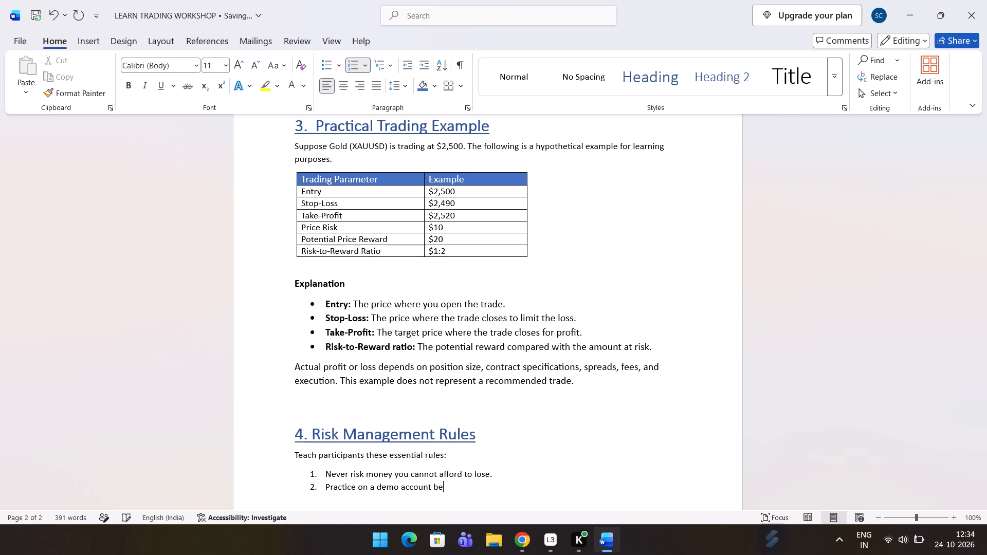
pyautogui.write('sot')
pyautogui.press('BackSpace')
pyautogui.press('BackSpace')
pyautogui.press('BackSpace')
pyautogui.write('fore')
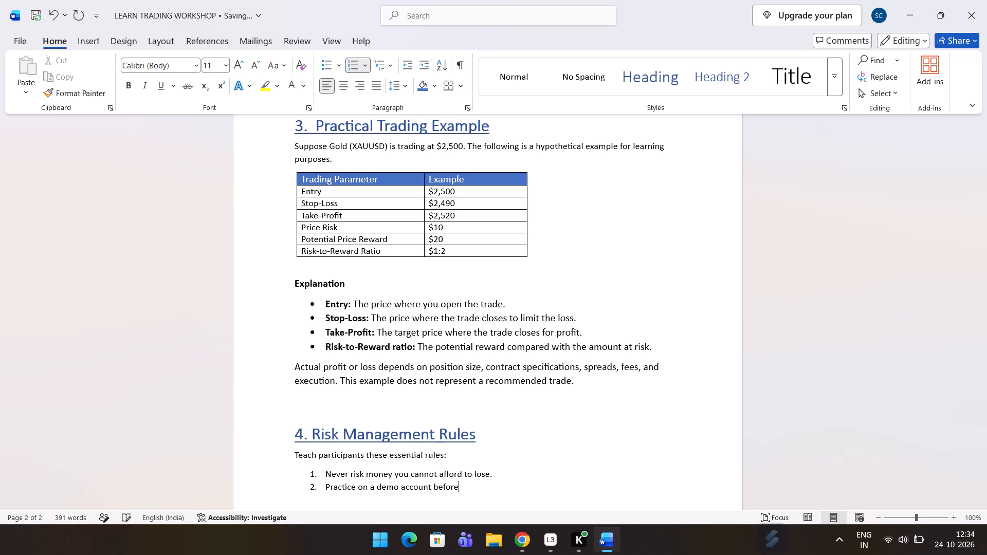
pyautogui.press('space')
# Complete the second rule with "considering real-money trading.".
pyautogui.write('en')
pyautogui.press('r')
pyautogui.press('BackSpace')
pyautogui.press('BackSpace')
pyautogui.press('BackSpace')
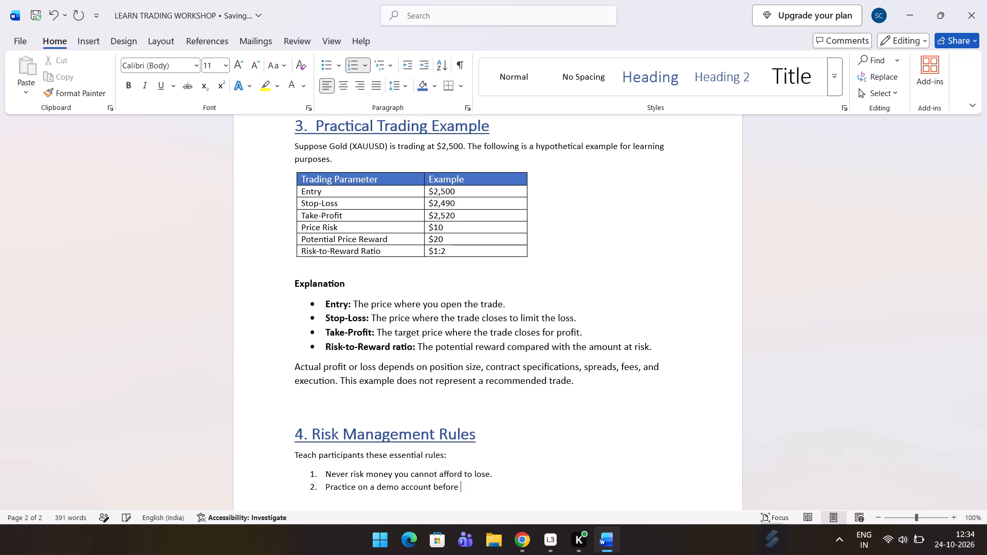
pyautogui.write('con')
pyautogui.write('siderin')
pyautogui.write('g')
pyautogui.press('space')
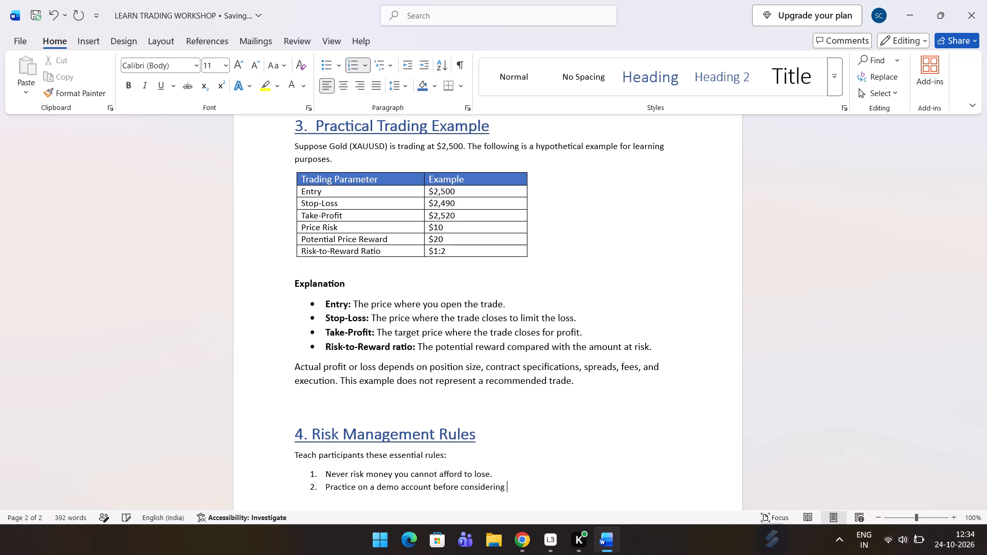
pyautogui.write('reeal')
pyautogui.press('BackSpace')
pyautogui.press('BackSpace')
pyautogui.press('BackSpace')
pyautogui.write('al')
pyautogui.write('-money')
pyautogui.press('space')
pyautogui.write('tradig')
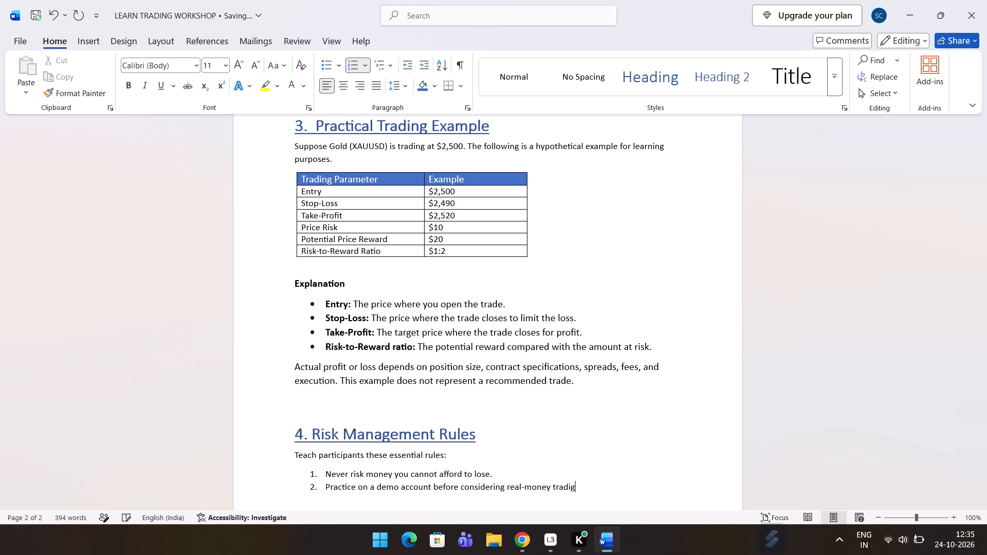
pyautogui.press('.')
# Add a third item to the numbered list, beginning with the word "Define".
pyautogui.press('Return')
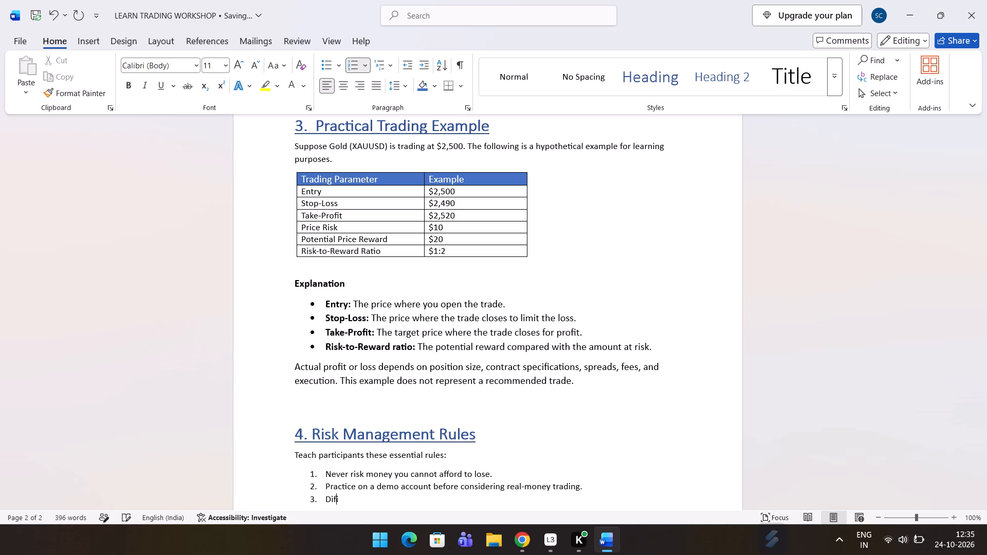
pyautogui.press('space')
pyautogui.write('your')
pyautogui.press('space')
pyautogui.press('BackSpace')
pyautogui.press('BackSpace')
pyautogui.press('BackSpace')
pyautogui.press('BackSpace')
pyautogui.press('BackSpace')
pyautogui.press('BackSpace')
pyautogui.press('BackSpace')
pyautogui.press('BackSpace')
pyautogui.press('BackSpace')
pyautogui.press('BackSpace')
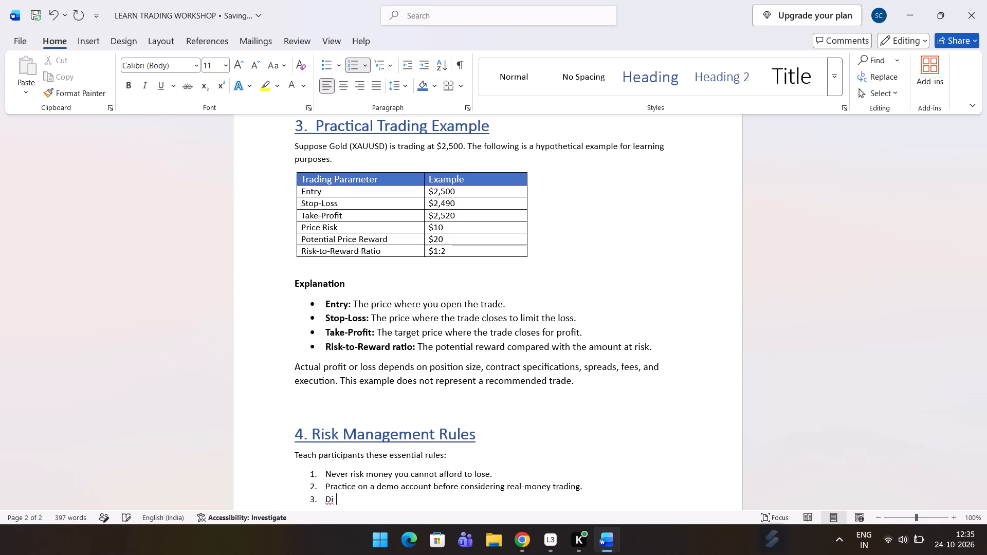
pyautogui.press('BackSpace')
pyautogui.write('efine')
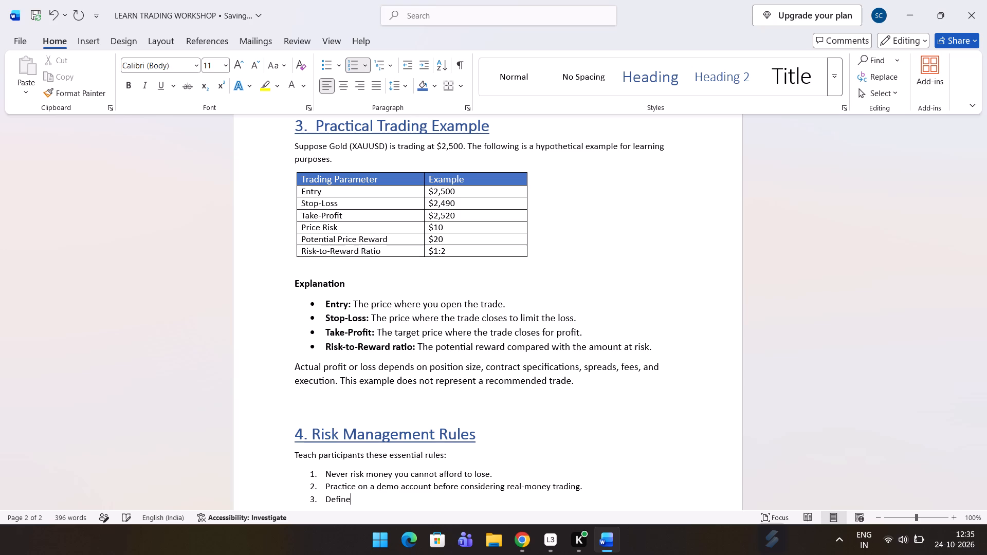
pyautogui.press('space')
# Continue the third rule with "your stop-loss before".
pyautogui.write('your')
pyautogui.press('space')
pyautogui.press('BackSpace')
pyautogui.press('space')
pyautogui.write('stp')
pyautogui.press('BackSpace')
pyautogui.write('op')
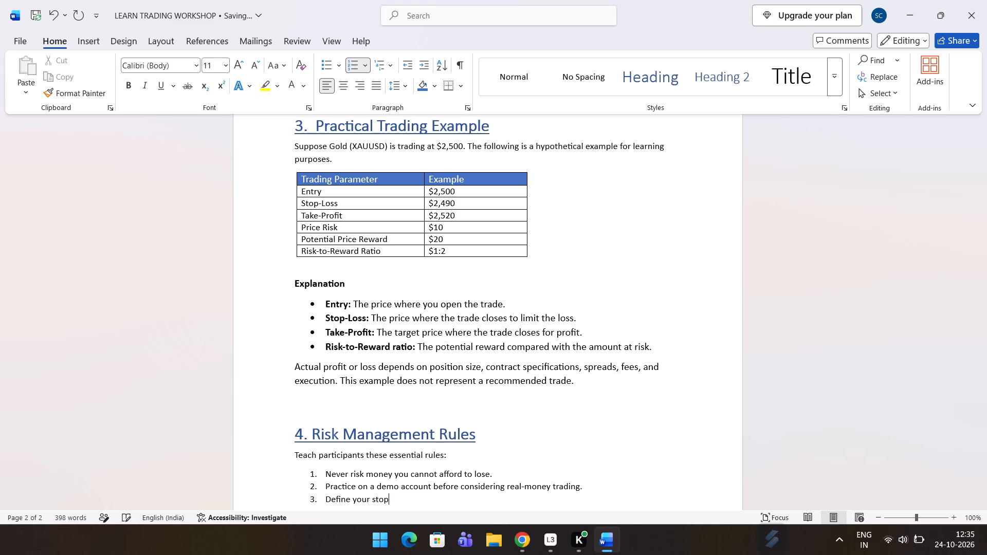
pyautogui.press('-')
pyautogui.write('loss')
pyautogui.press('space')
pyautogui.write('be')
pyautogui.write('fpr')
pyautogui.press('BackSpace')
pyautogui.press('BackSpace')
pyautogui.write('ore')
pyautogui.press('space')
# Complete the third rule with "entering a trade.".
pyautogui.write('enre')
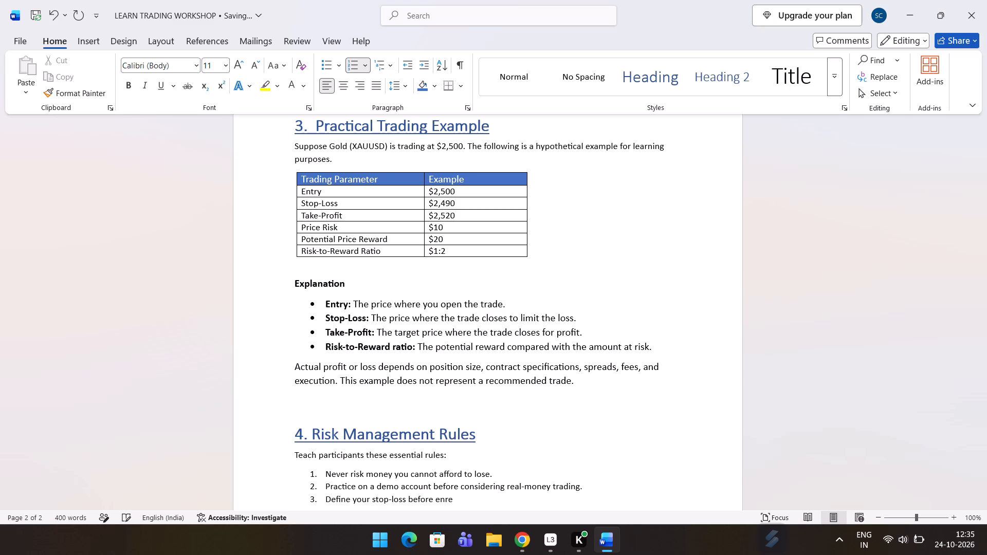
pyautogui.press('BackSpace')
pyautogui.write('terning')
pyautogui.press('space')
pyautogui.press('BackSpace')
pyautogui.press('BackSpace')
pyautogui.press('BackSpace')
pyautogui.press('BackSpace')
pyautogui.press('BackSpace')
pyautogui.press('BackSpace')
pyautogui.press('BackSpace')
pyautogui.press('BackSpace')
pyautogui.press('BackSpace')
pyautogui.write('terning')
pyautogui.press('space')
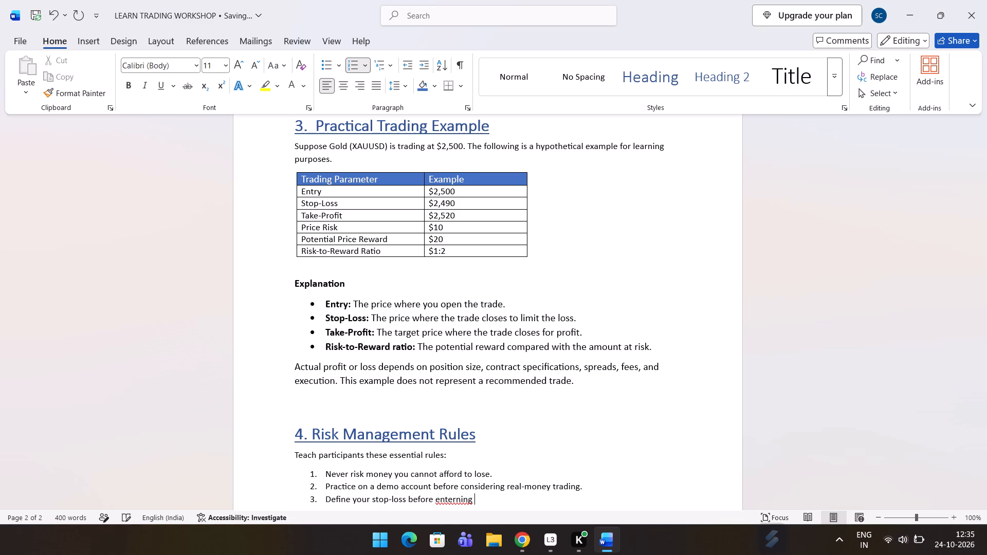
pyautogui.press('BackSpace')
pyautogui.press('BackSpace')
pyautogui.press('BackSpace')
pyautogui.press('BackSpace')
pyautogui.press('BackSpace')
pyautogui.press('BackSpace')
pyautogui.press('BackSpace')
pyautogui.write('er')
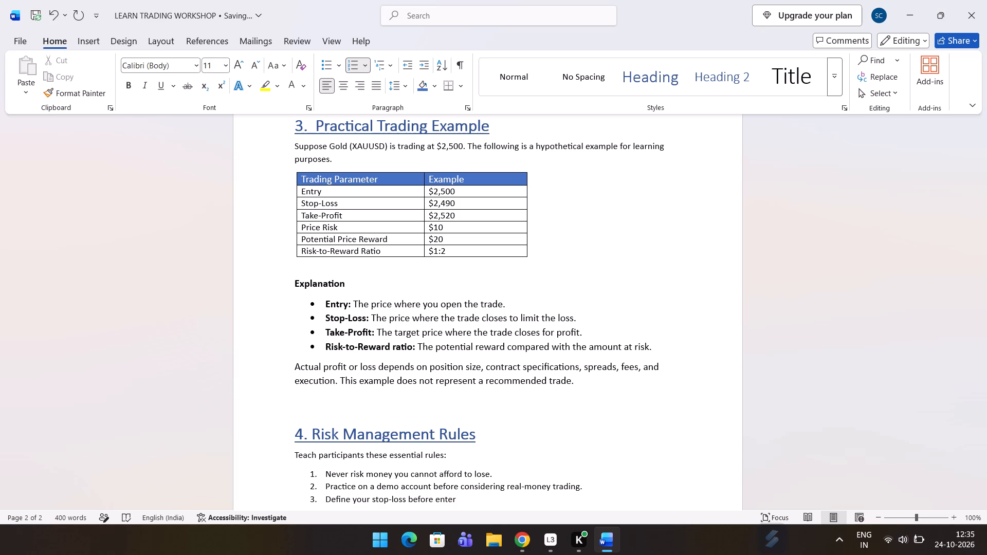
pyautogui.write('ing')
pyautogui.press('space')
pyautogui.write('a')
pyautogui.press('space')
pyautogui.write('trade')
pyautogui.press('.')
# Add a fourth item to the numbered list reading "Avoid revenge trading after a loss.".
pyautogui.press('Return')
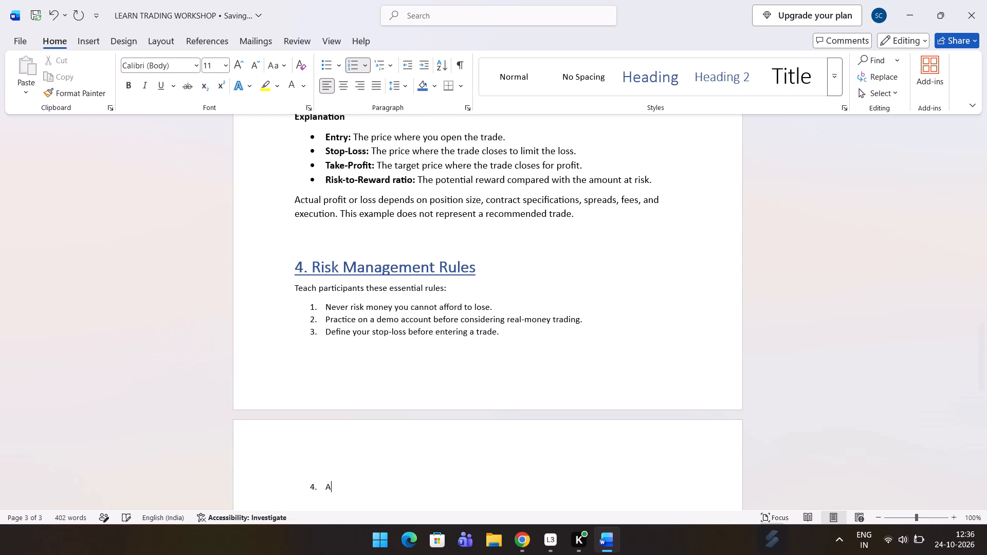
pyautogui.write('void')
pyautogui.press('space')
pyautogui.write('re')
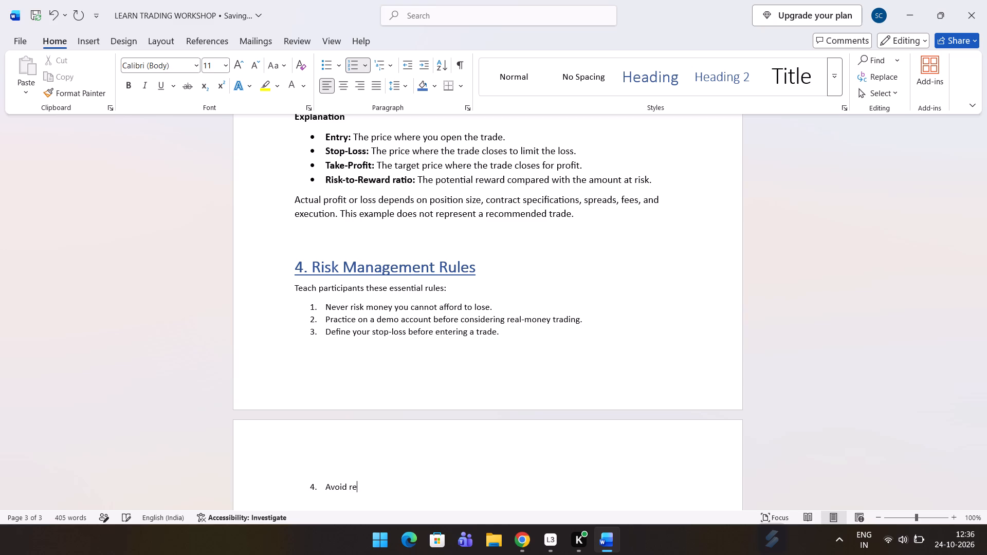
pyautogui.write('venge trading')
pyautogui.press('space')
pyautogui.press('a')
pyautogui.write('fter a loss')
pyautogui.press('.')
# Add a fifth item to the numbered list reading "Never assume a strategy will win every time.".
pyautogui.press('Return')
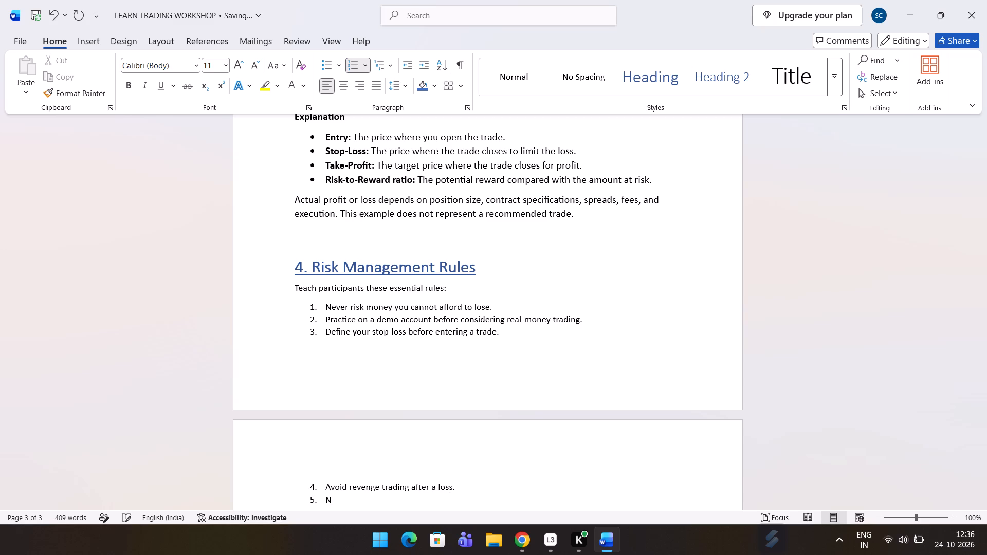
pyautogui.write('ever assume')
pyautogui.press('space')
pyautogui.write('a str')
pyautogui.press('a')
pyautogui.write('tegy')
pyautogui.press('space')
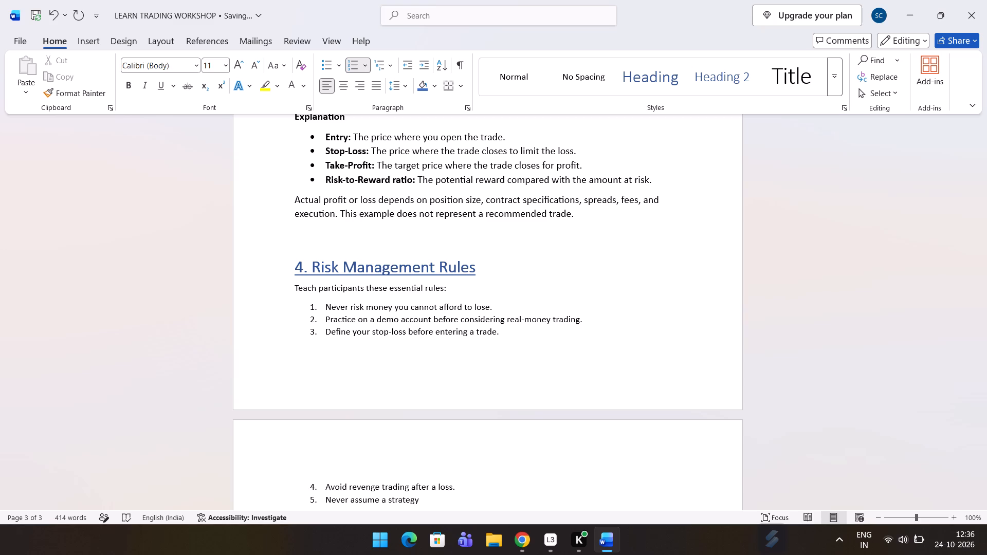
pyautogui.write('will')
pyautogui.press('space')
pyautogui.write('win wvwry')
pyautogui.press('BackSpace')
pyautogui.press('BackSpace')
pyautogui.press('BackSpace')
pyautogui.press('BackSpace')
pyautogui.press('BackSpace')
pyautogui.write('everry')
pyautogui.press('space')
pyautogui.write('time')
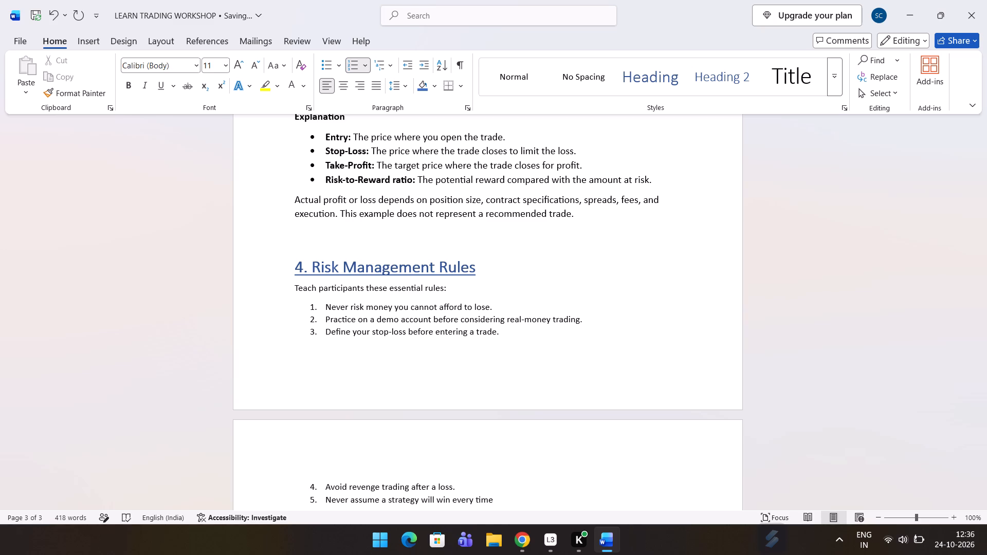
pyautogui.press('.')
# Add a sixth item to the numbered list reading "Keep a trading journal.".
pyautogui.press('Return')
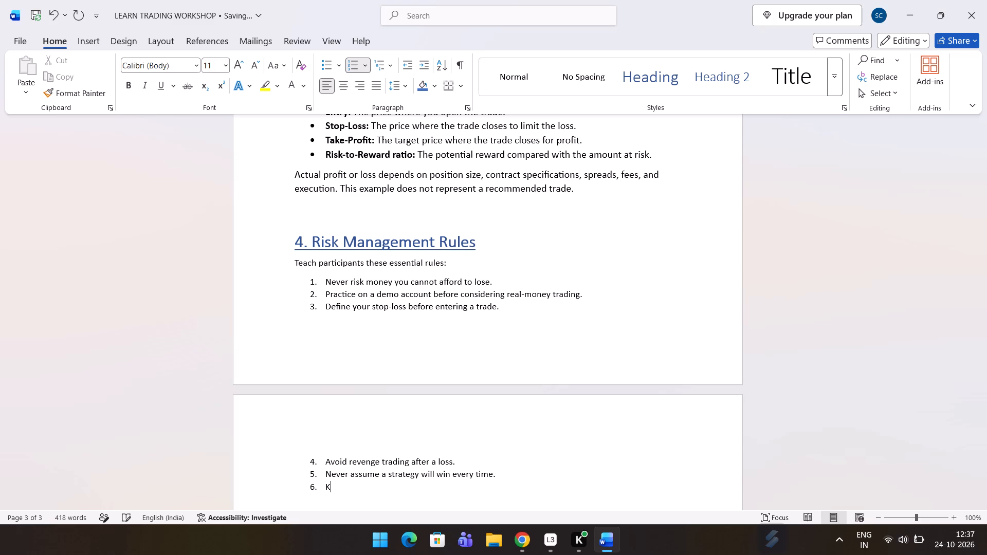
pyautogui.write('ep')
pyautogui.press('BackSpace')
pyautogui.write('ep')
pyautogui.press('space')
pyautogui.write('a')
pyautogui.press('space')
pyautogui.write('trading journal/')
pyautogui.press('Return')
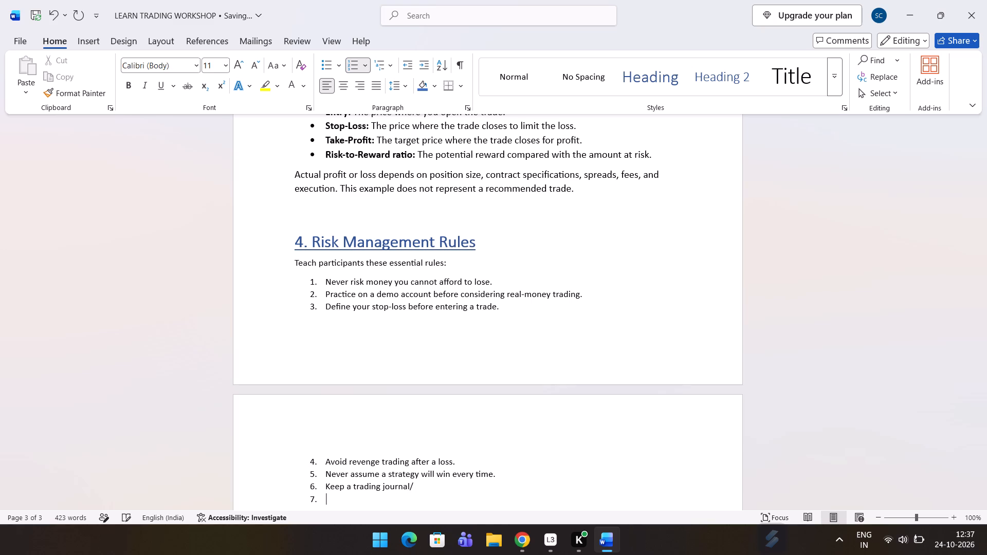
pyautogui.press('BackSpace')
pyautogui.press('BackSpace')
pyautogui.press('BackSpace')
pyautogui.press('BackSpace')
pyautogui.press('BackSpace')
pyautogui.press('.')
# Add a seventh item to the numbered list reading "Avoid excessive leverage.", with the spelling of "excessive" corrected.
pyautogui.press('Return')
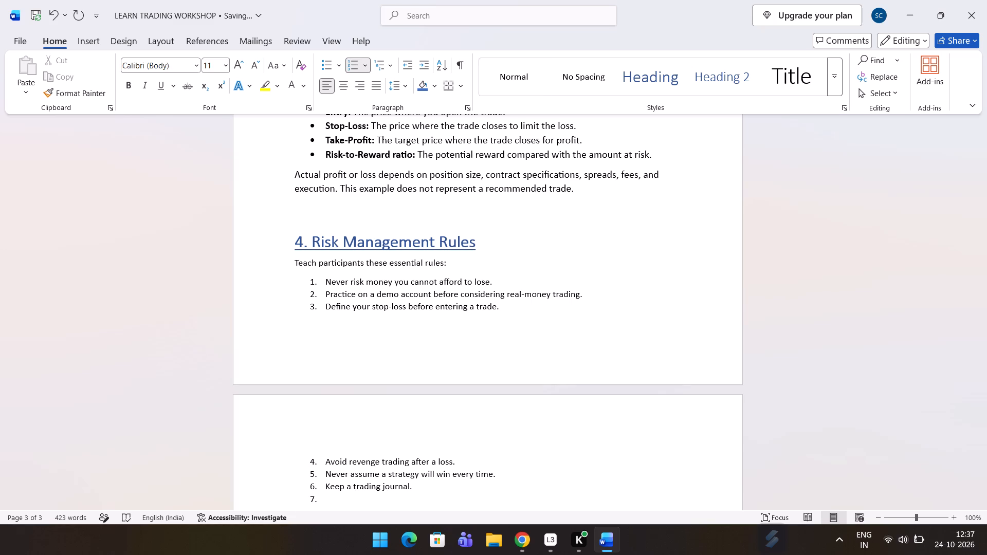
pyautogui.press('a')
pyautogui.write('voi')
pyautogui.press('space')
pyautogui.press('BackSpace')
pyautogui.write('d')
pyautogui.press('space')
pyautogui.press('e')
pyautogui.write('xcessiove')
pyautogui.press('space')
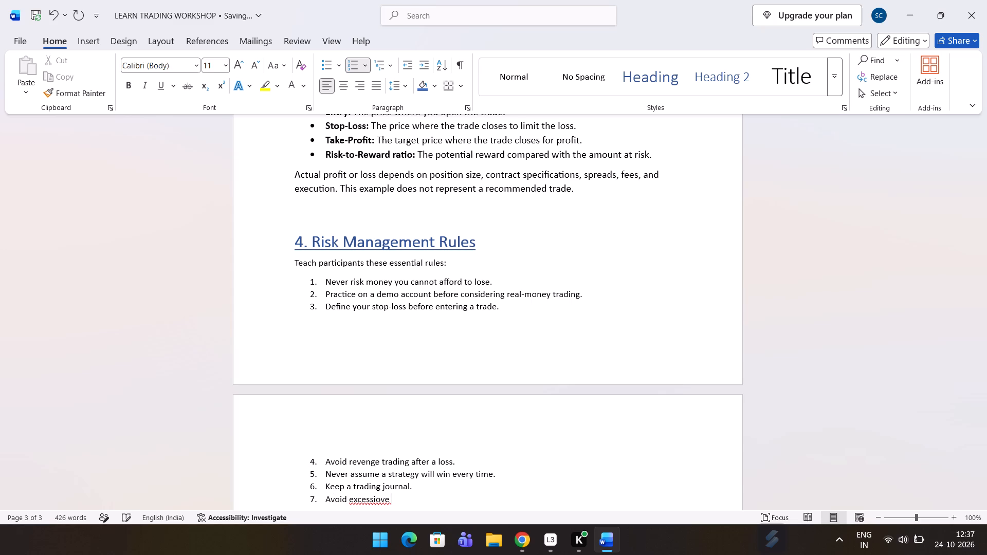
pyautogui.write('leb')
pyautogui.press('BackSpace')
pyautogui.write('verage')
pyautogui.press('.')
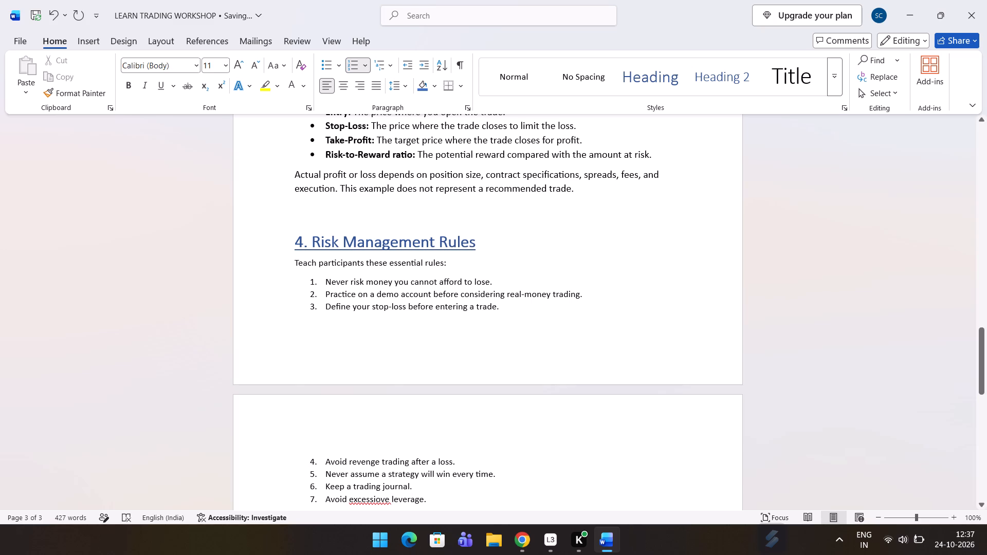
pyautogui.rightClick(358, 506)
pyautogui.click(312, 243)
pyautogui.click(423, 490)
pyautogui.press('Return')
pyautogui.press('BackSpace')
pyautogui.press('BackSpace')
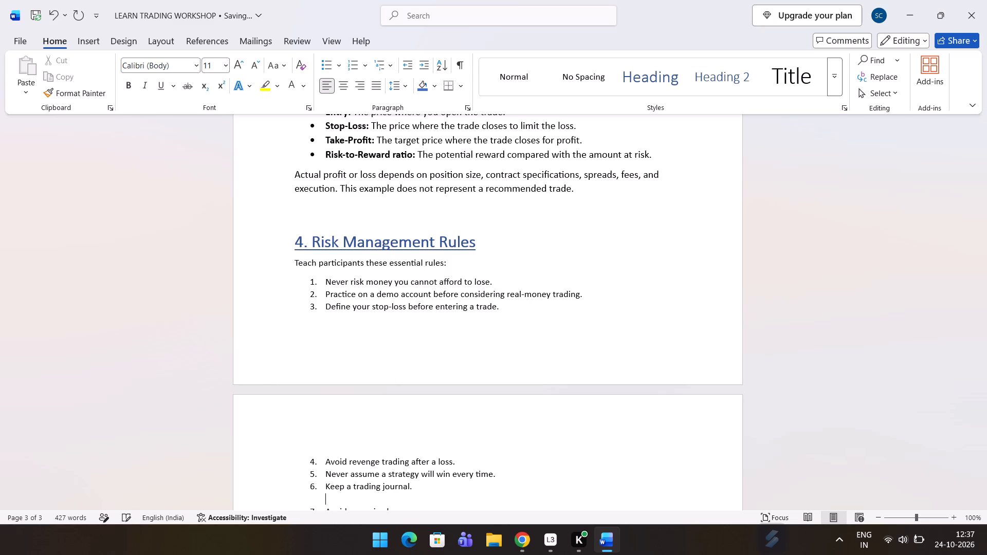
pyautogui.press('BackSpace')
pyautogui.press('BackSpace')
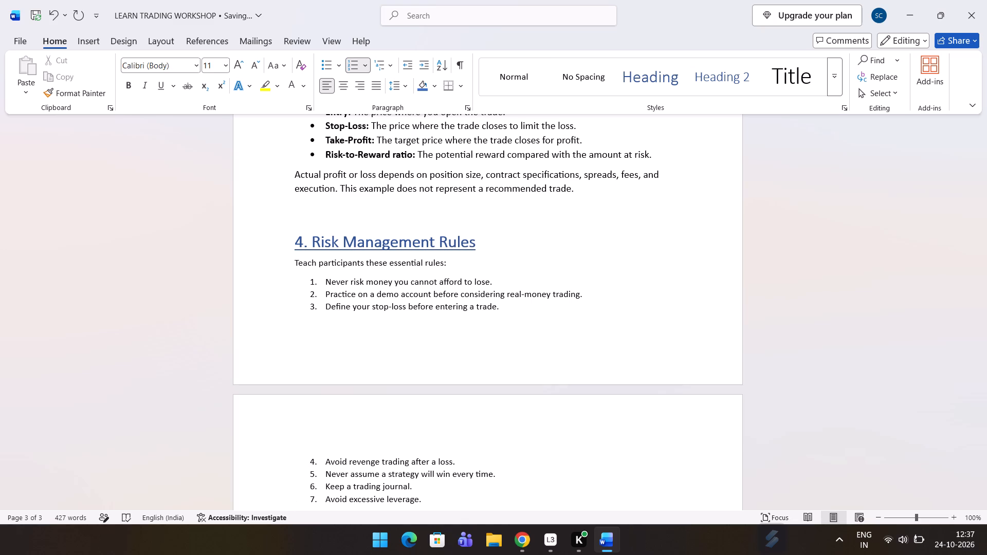
# Add an eighth item to the numbered list reading "Evaluate a strategy over many trades rather than judging it by one result.".
pyautogui.click(430, 502)
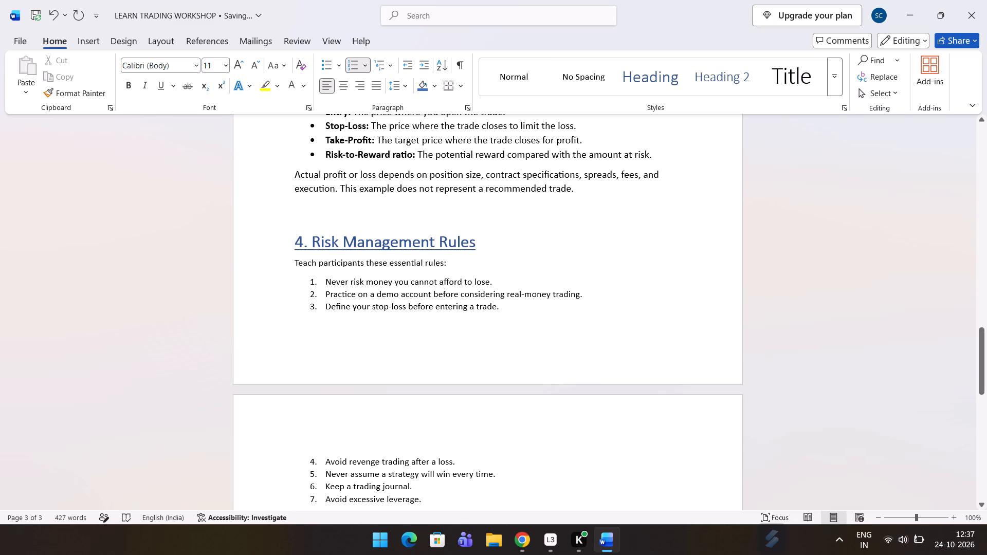
pyautogui.press('Return')
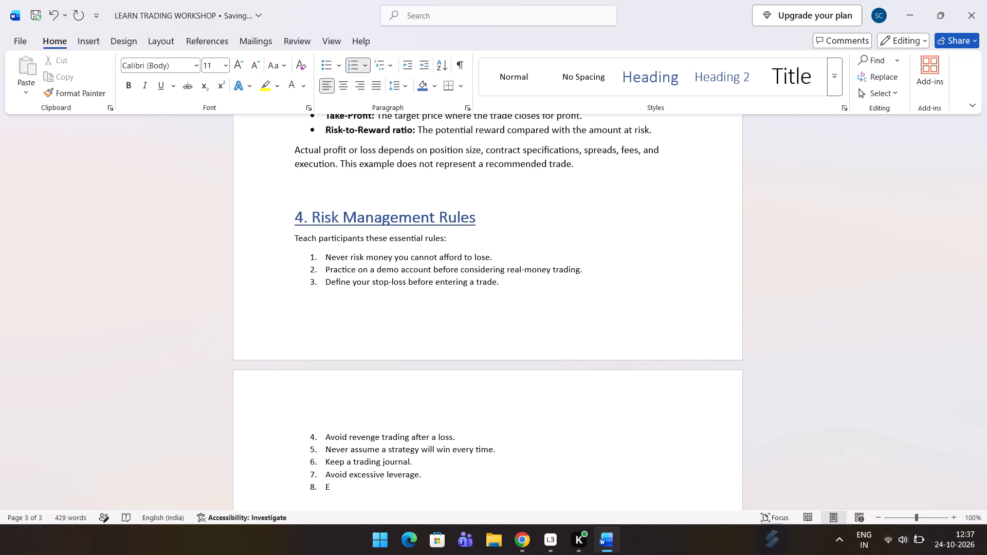
pyautogui.write('valute')
pyautogui.press('BackSpace')
pyautogui.press('BackSpace')
pyautogui.press('a')
pyautogui.write('te')
pyautogui.press('space')
pyautogui.write('a strate')
pyautogui.write('gy')
pyautogui.press('space')
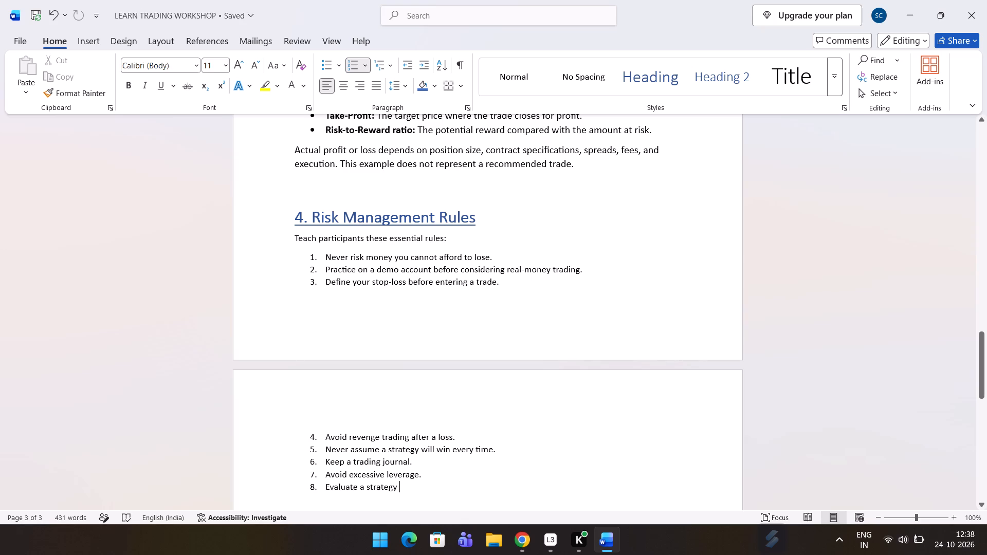
pyautogui.press('space')
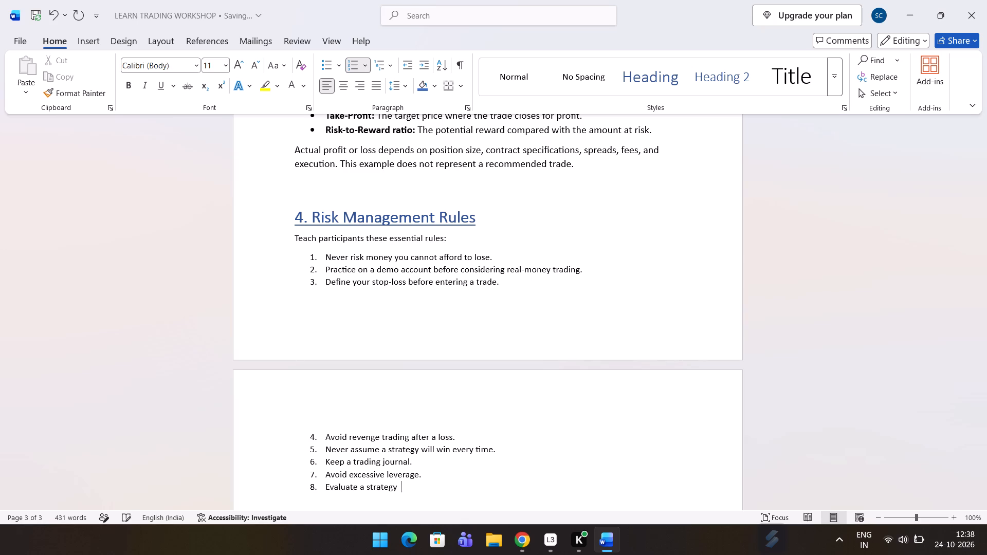
pyautogui.press('BackSpace')
pyautogui.write('one')
pyautogui.press('BackSpace')
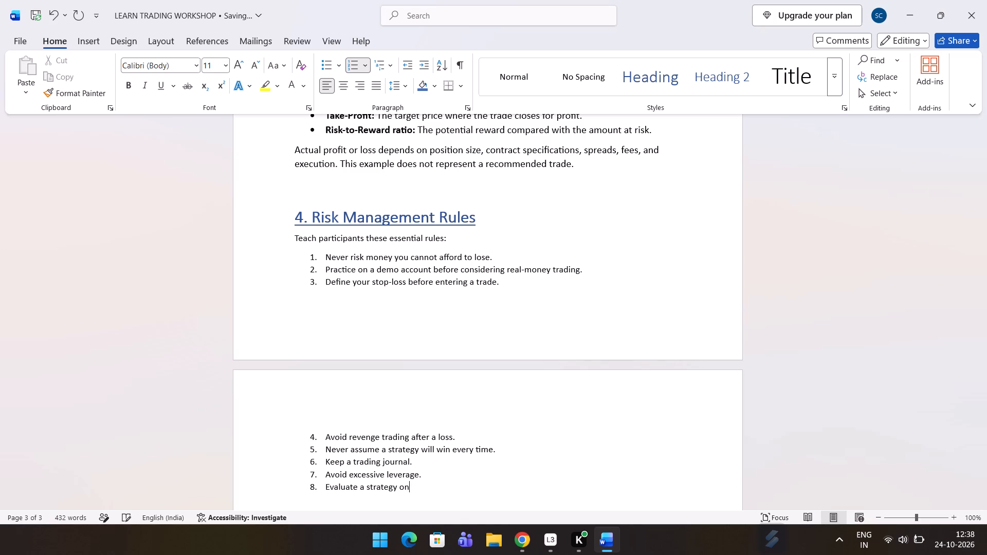
pyautogui.press('BackSpace')
pyautogui.write('ver ma')
pyautogui.write('ny')
pyautogui.press('space')
pyautogui.press('t')
pyautogui.press('r')
pyautogui.press('BackSpace')
pyautogui.write('rades')
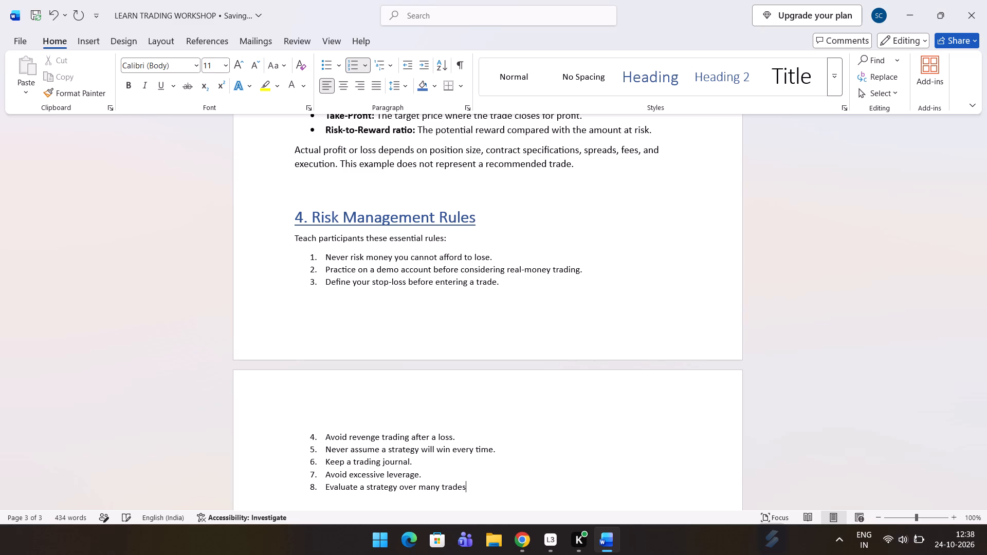
pyautogui.press('space')
pyautogui.write('rathet')
pyautogui.press('space')
pyautogui.press('BackSpace')
pyautogui.press('BackSpace')
pyautogui.press('BackSpace')
pyautogui.write('er')
pyautogui.press('space')
pyautogui.write('than')
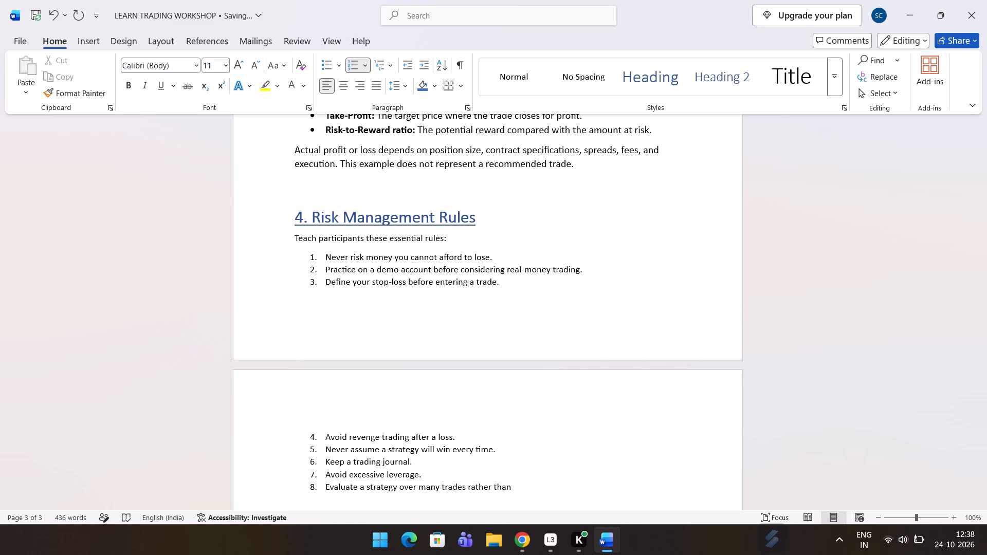
pyautogui.press('space')
pyautogui.press('h')
pyautogui.press('BackSpace')
pyautogui.press('j')
pyautogui.press('u')
pyautogui.press('d')
pyautogui.press('n')
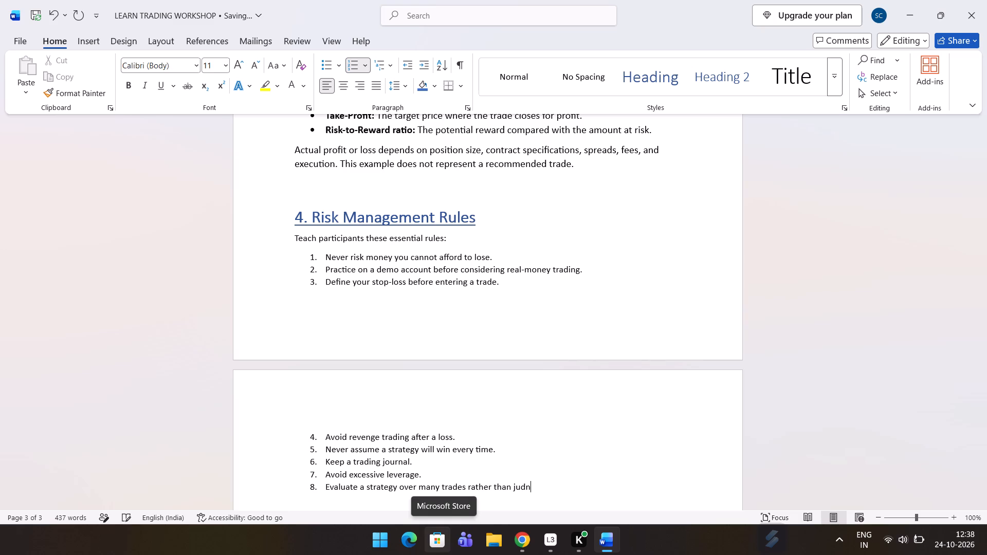
pyautogui.press('g')
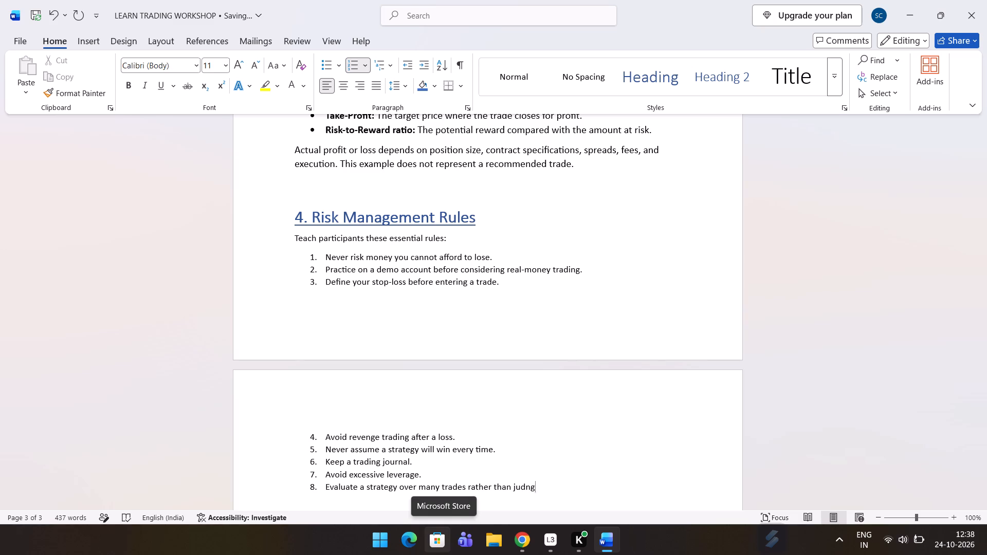
pyautogui.write('==')
pyautogui.press('BackSpace')
pyautogui.press('BackSpace')
pyautogui.press('BackSpace')
pyautogui.press('BackSpace')
pyautogui.press('BackSpace')
pyautogui.write('ding')
pyautogui.press('space')
pyautogui.press('BackSpace')
pyautogui.press('BackSpace')
pyautogui.press('BackSpace')
pyautogui.press('BackSpace')
pyautogui.press('BackSpace')
pyautogui.press('d')
pyautogui.write('ging')
pyautogui.press('space')
pyautogui.write('it')
pyautogui.press('space')
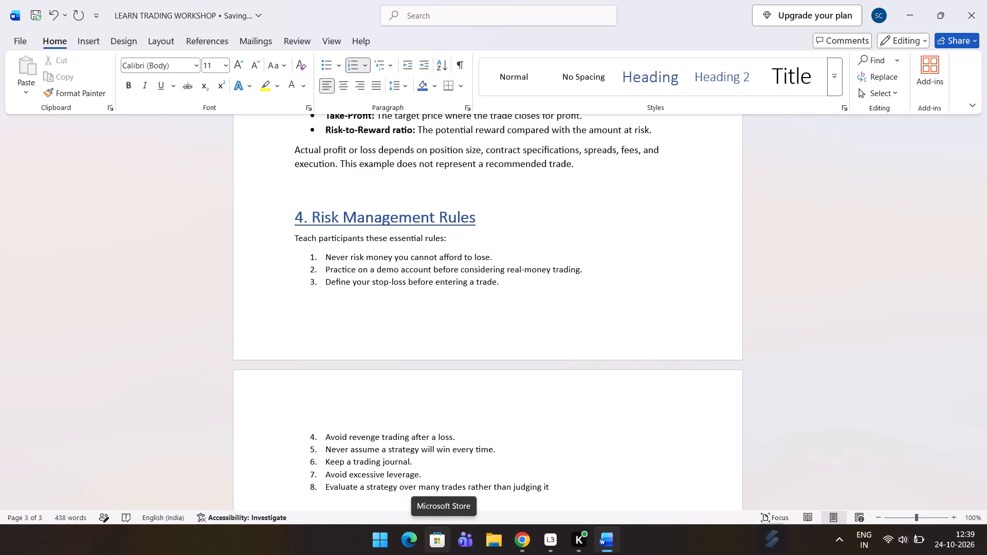
pyautogui.write('by ine')
pyautogui.press('space')
pyautogui.press('BackSpace')
pyautogui.press('BackSpace')
pyautogui.press('BackSpace')
pyautogui.press('BackSpace')
pyautogui.write('one resual')
pyautogui.press('BackSpace')
pyautogui.press('BackSpace')
pyautogui.write('lt')
pyautogui.press('.')
# End the numbered list after the eighth rule and start a normal paragraph below it with the bold label "Important:".
pyautogui.press('Return')
pyautogui.press('BackSpace')
pyautogui.press('BackSpace')
pyautogui.press('BackSpace')
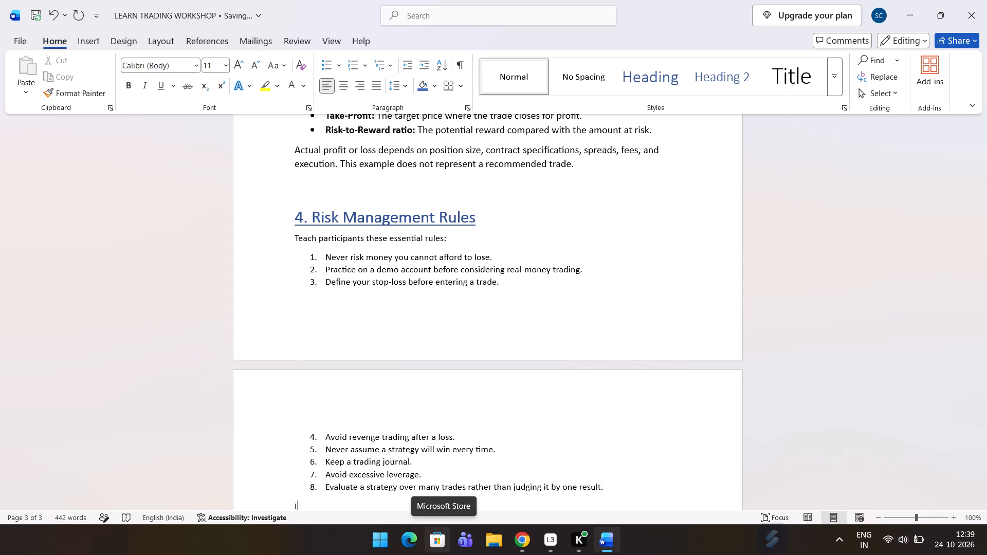
pyautogui.press('BackSpace')
pyautogui.click(131, 81)
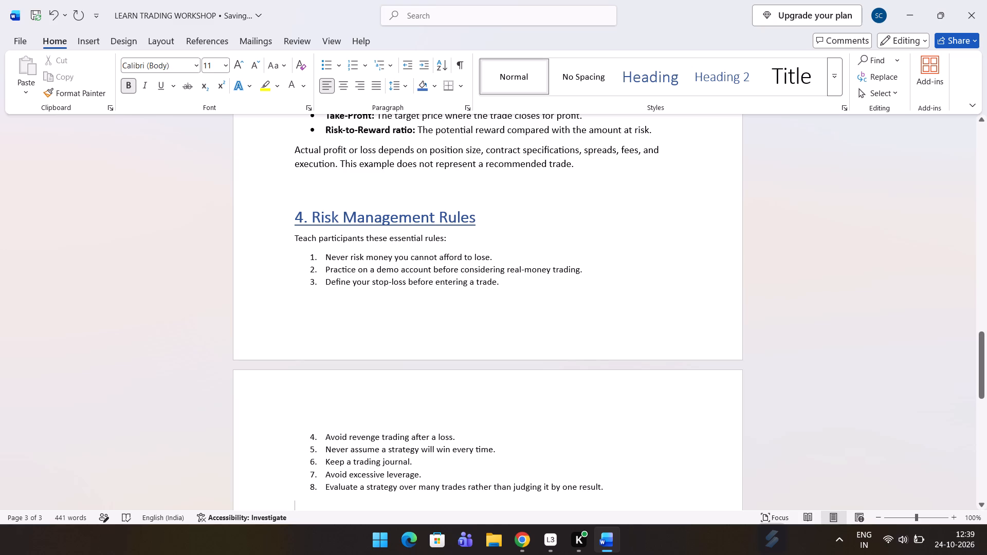
pyautogui.press('i')
pyautogui.press('BackSpace')
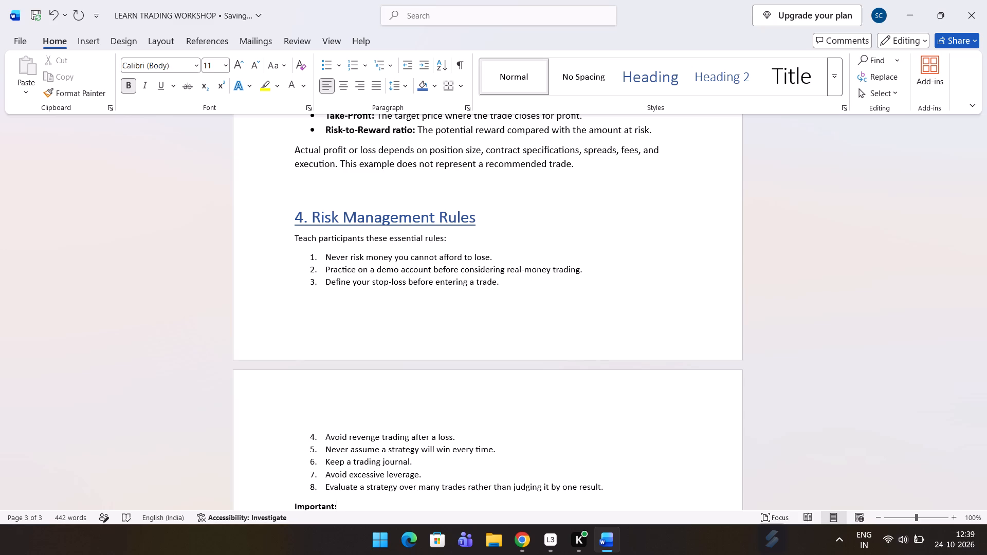
# Continue the note after the "Important:" label in regular, non-bold text reading "Trading involves substantial risk.".
pyautogui.click(131, 85)
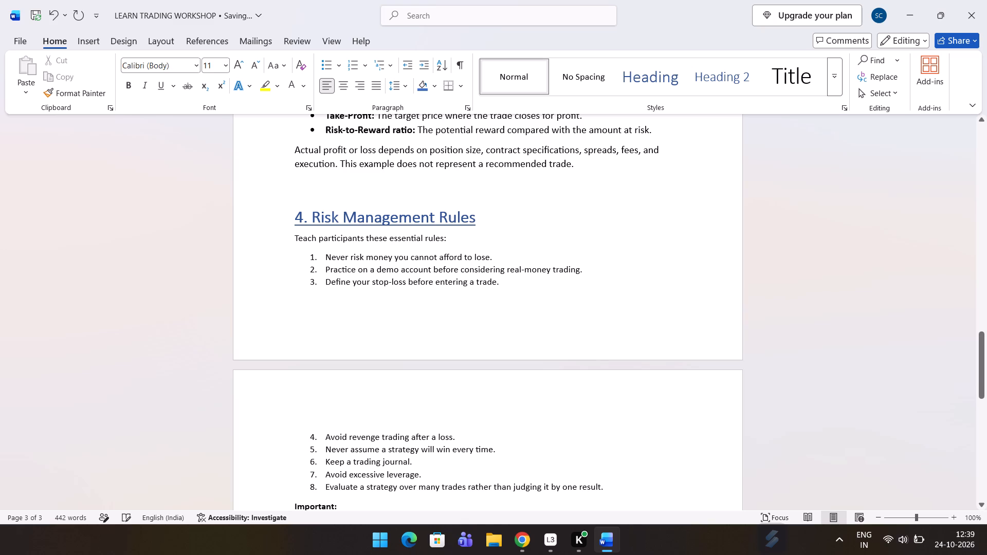
pyautogui.press('space')
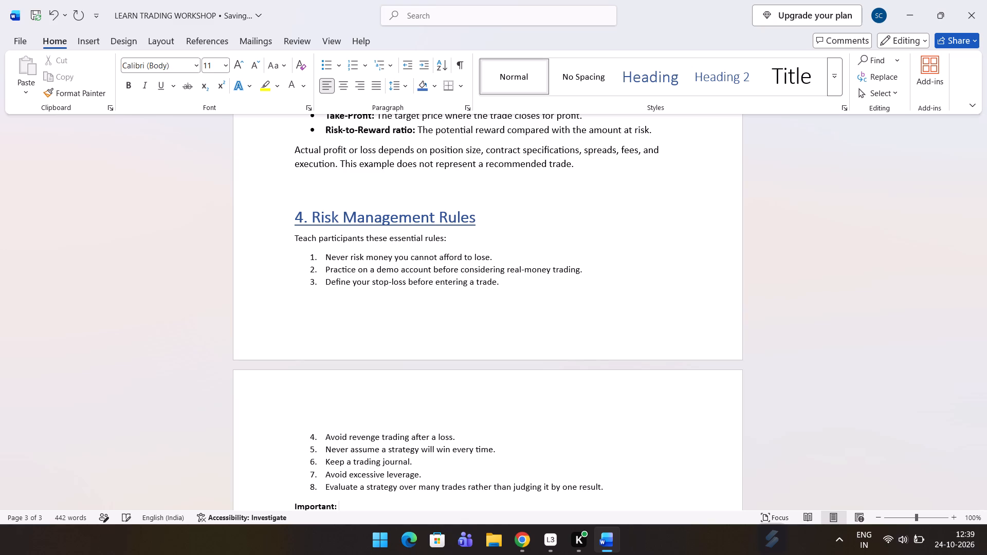
pyautogui.write('radinf')
pyautogui.press('BackSpace')
pyautogui.write('g')
pyautogui.press('space')
pyautogui.write('involves')
pyautogui.press('space')
pyautogui.write('sub')
pyautogui.write('stna')
pyautogui.write('tial')
pyautogui.press('space')
pyautogui.write('rial')
pyautogui.press('BackSpace')
pyautogui.press('BackSpace')
pyautogui.press('BackSpace')
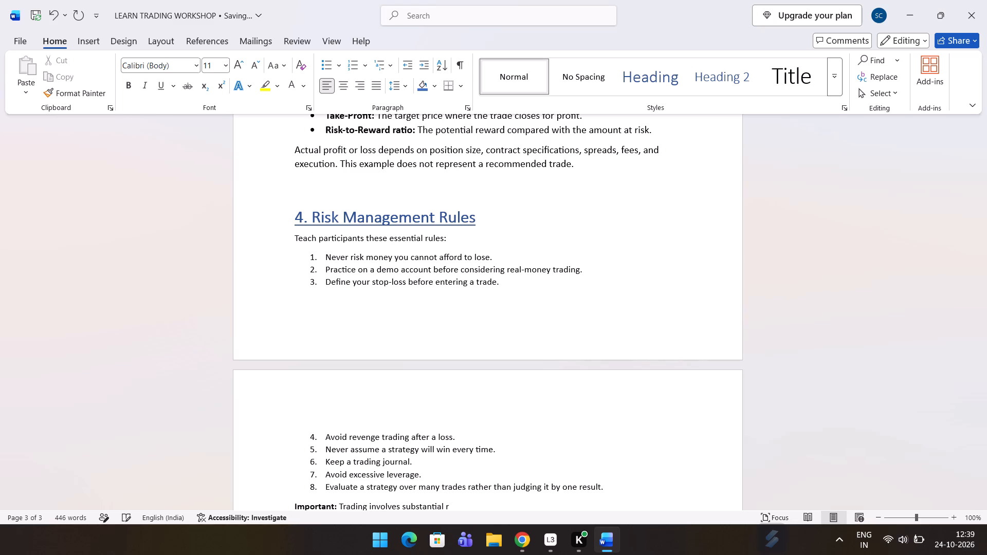
pyautogui.write('isk')
pyautogui.press('space')
pyautogui.press('BackSpace')
pyautogui.press(',')
pyautogui.press('BackSpace')
pyautogui.write('.')
# Add a second sentence to the Important note reading "Forex and leveraged products can cause rapid losses".
pyautogui.press('space')
pyautogui.press('BackSpace')
pyautogui.write('x')
pyautogui.press('space')
pyautogui.write('and')
pyautogui.press('space')
pyautogui.write('levet')
pyautogui.press('BackSpace')
pyautogui.press('r')
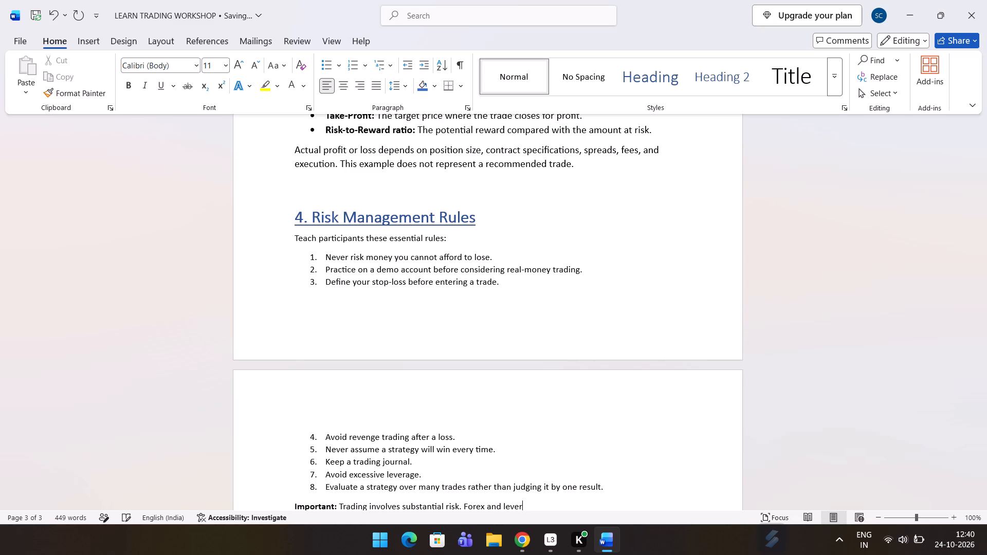
pyautogui.press('a')
pyautogui.write('ges')
pyautogui.press('space')
pyautogui.press('BackSpace')
pyautogui.press('BackSpace')
pyautogui.press('BackSpace')
pyautogui.write('ed')
pyautogui.press('space')
pyautogui.write('produ')
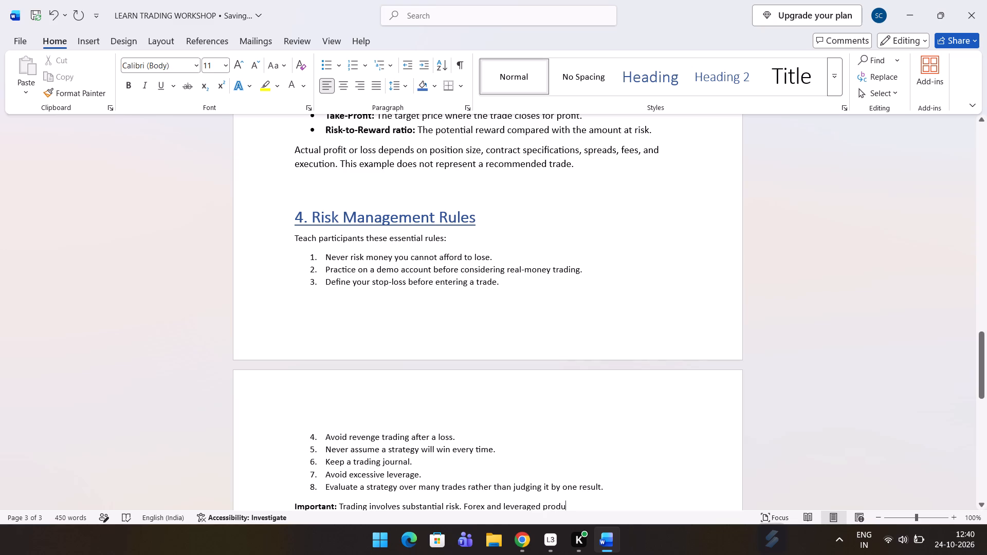
pyautogui.write('cts')
pyautogui.press('space')
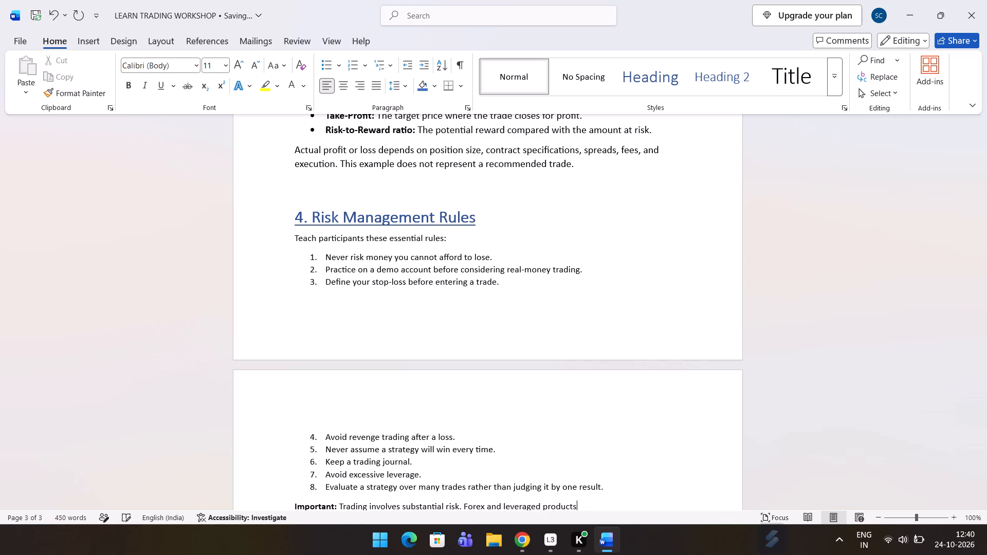
pyautogui.press('a')
pyautogui.press('BackSpace')
pyautogui.write('can cause')
pyautogui.press('space')
pyautogui.write('rapid losses')
pyautogui.press('space')
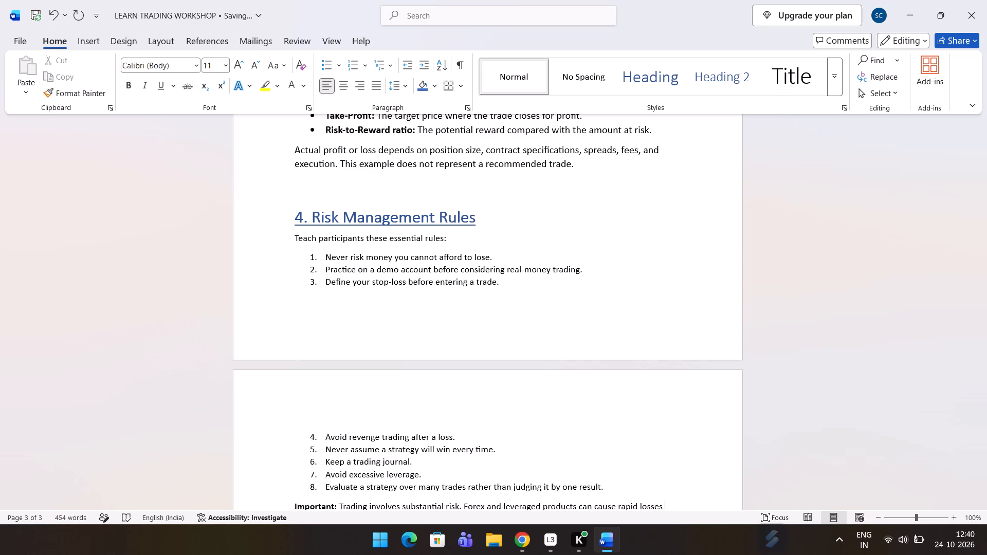
# End that sentence with a period and add "The workshop should focus on education and practice, not promises of income." to the note.
pyautogui.press('BackSpace')
pyautogui.write('. the')
pyautogui.press('space')
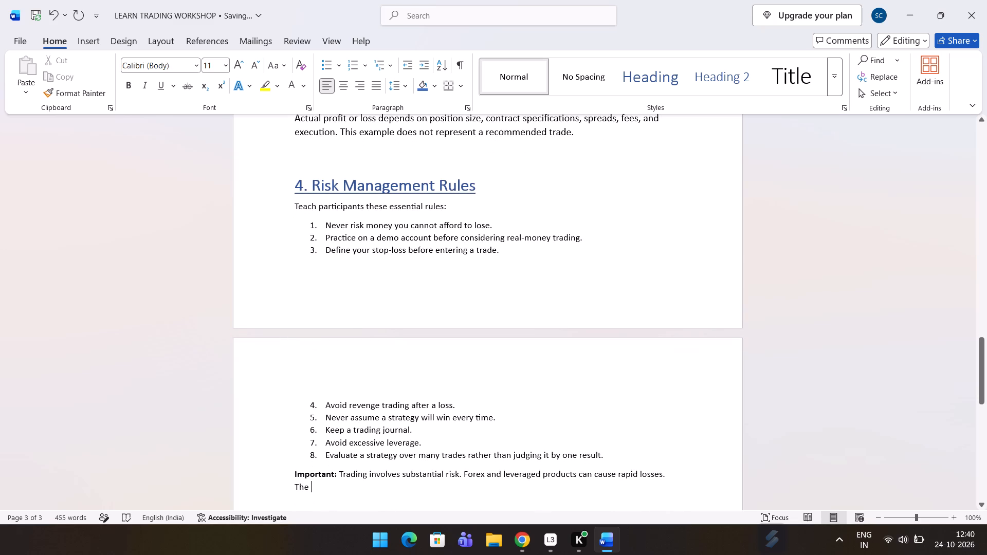
pyautogui.write('workshop')
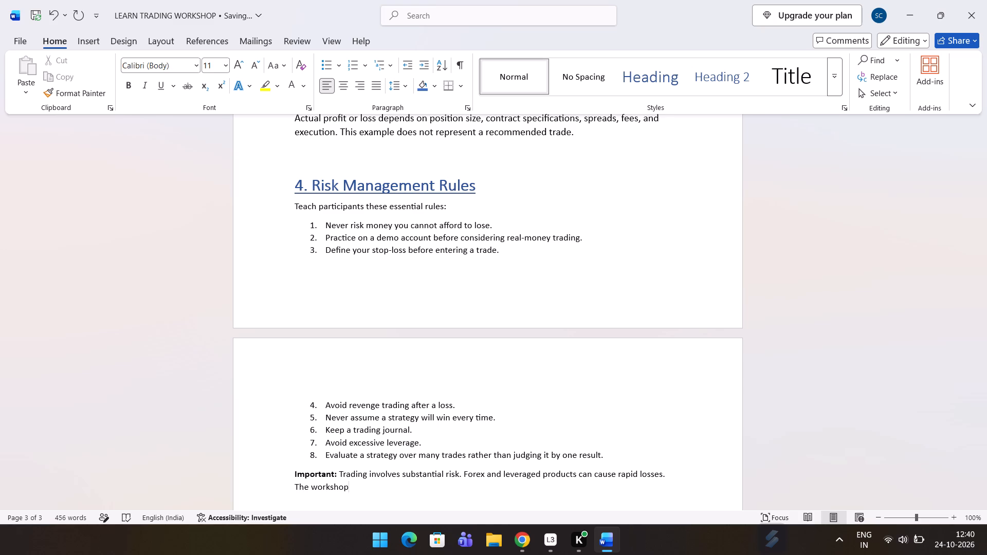
pyautogui.press('space')
pyautogui.write('should')
pyautogui.press('space')
pyautogui.write('fou')
pyautogui.press('BackSpace')
pyautogui.write('cus')
pyautogui.press('space')
pyautogui.write('on education')
pyautogui.press('space')
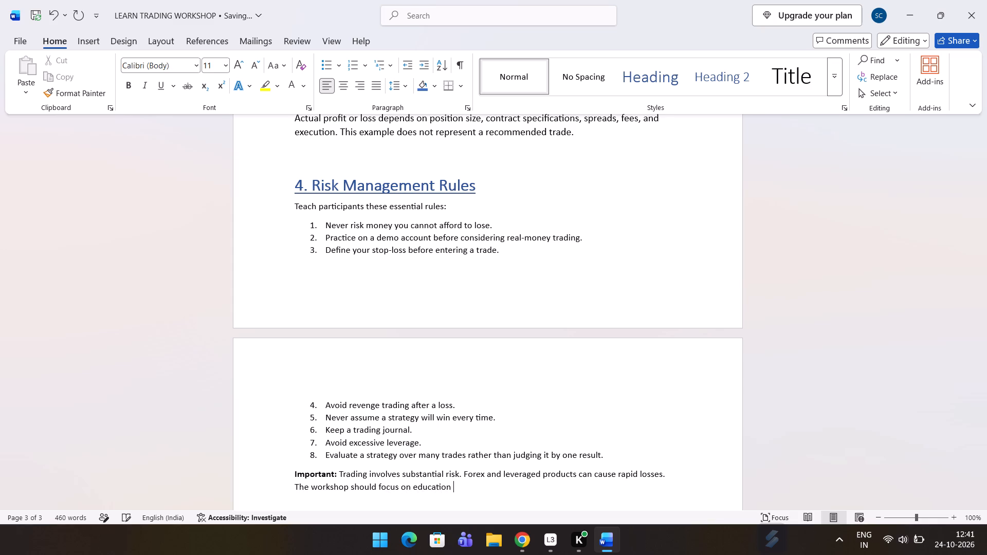
pyautogui.write('and pra')
pyautogui.write('ctice')
pyautogui.press('space')
pyautogui.press('BackSpace')
pyautogui.write(', nort')
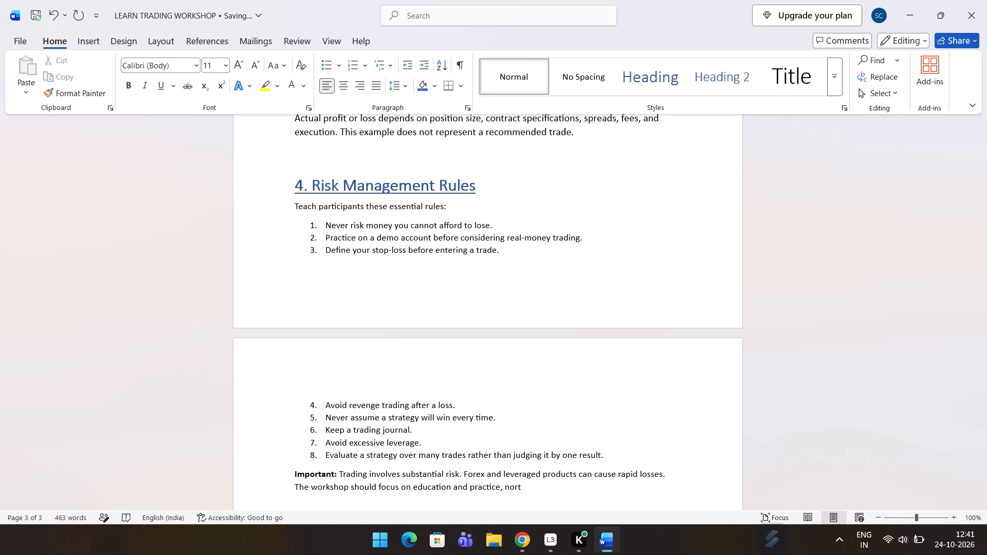
pyautogui.press('BackSpace')
pyautogui.press('BackSpace')
pyautogui.write('t')
pyautogui.press('space')
pyautogui.press('p')
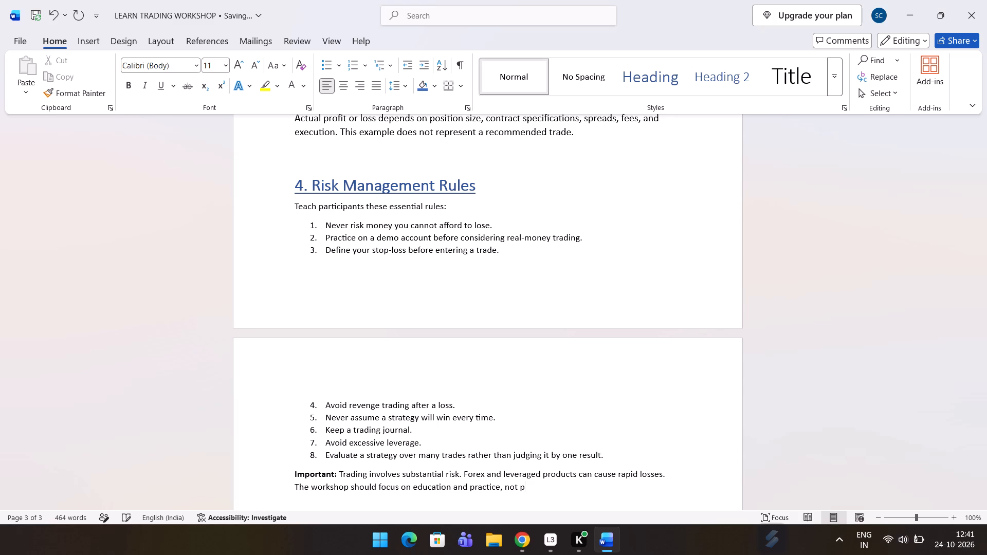
pyautogui.write('romi')
pyautogui.write('ses o')
pyautogui.write('f')
pyautogui.press('space')
pyautogui.write('incoem')
pyautogui.press('BackSpace')
pyautogui.press('BackSpace')
pyautogui.write('me')
pyautogui.press('.')
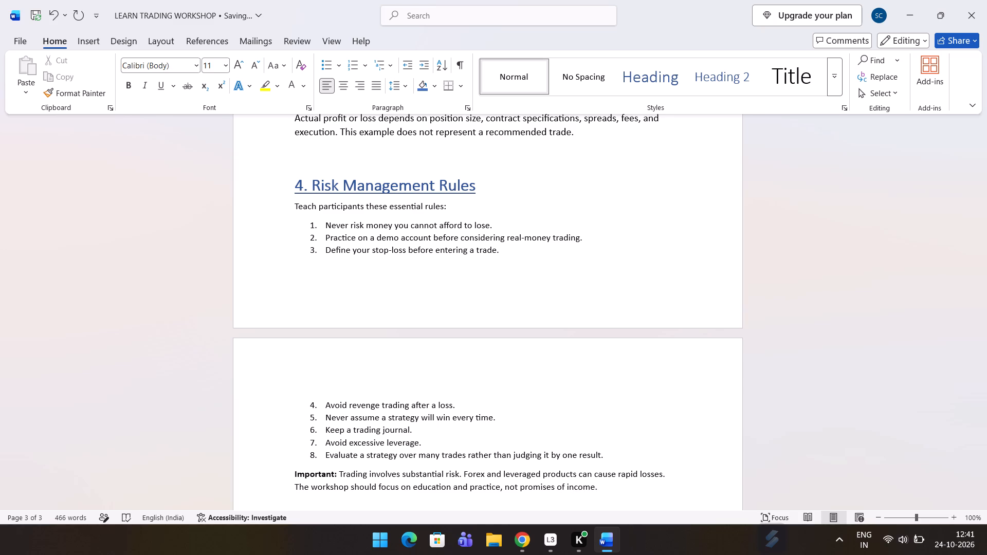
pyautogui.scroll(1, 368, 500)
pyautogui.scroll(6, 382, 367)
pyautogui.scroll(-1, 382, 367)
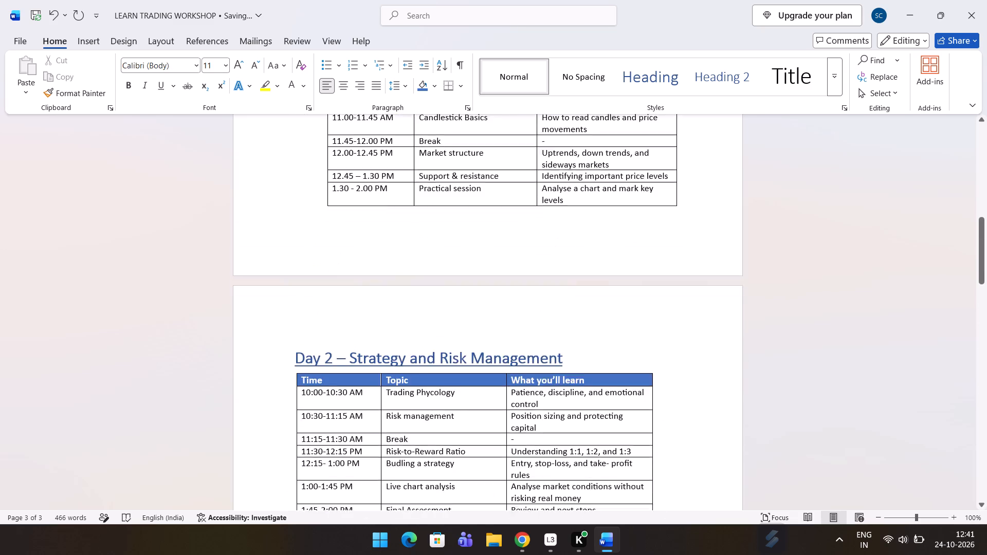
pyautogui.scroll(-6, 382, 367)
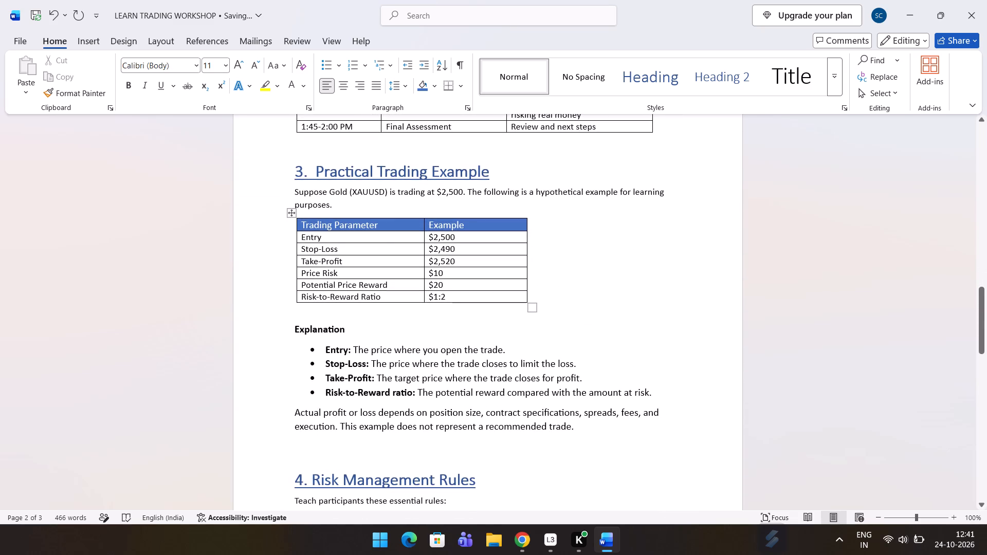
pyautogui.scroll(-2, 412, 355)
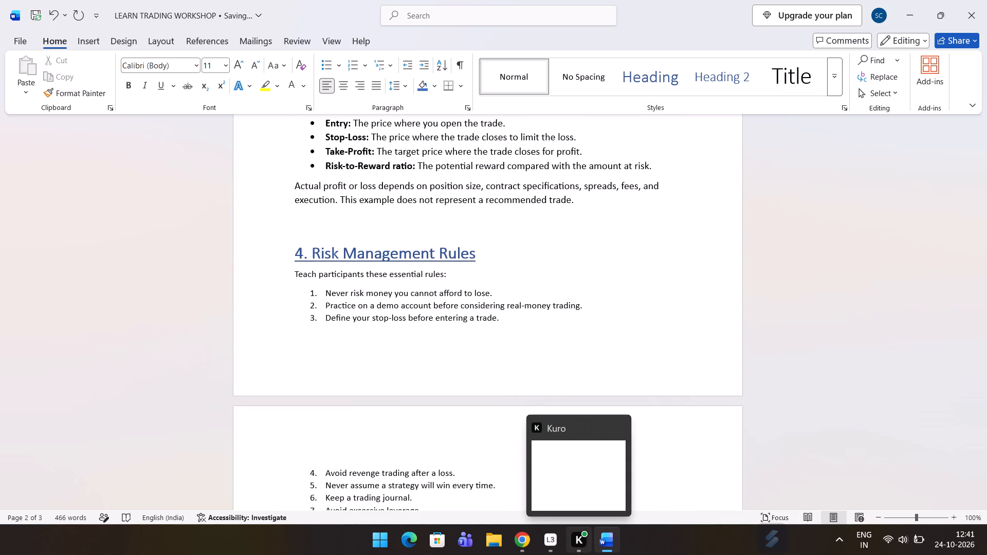